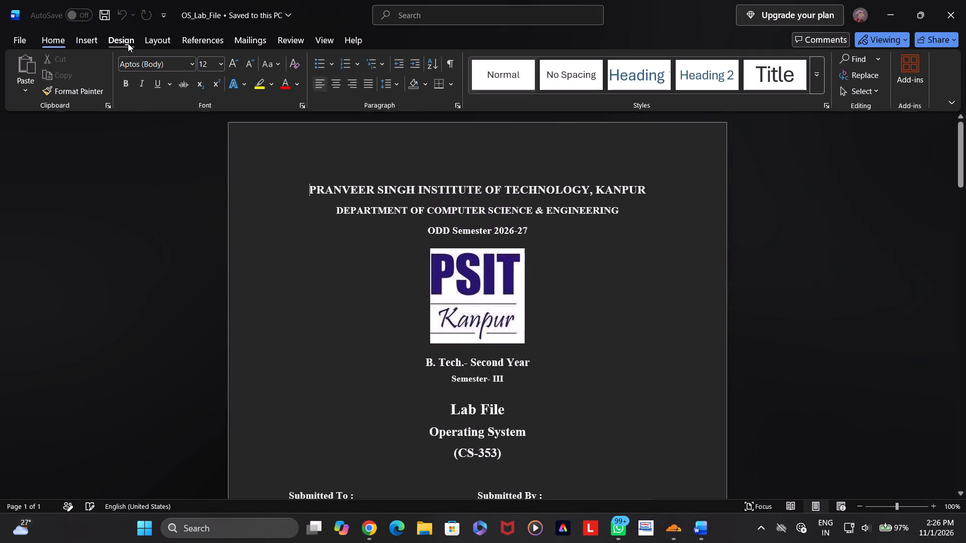
Place the text cursor at the start of the "Submitted To :" heading on the cover page.
{"action": "left_click", "coordinate": [170, 43]}
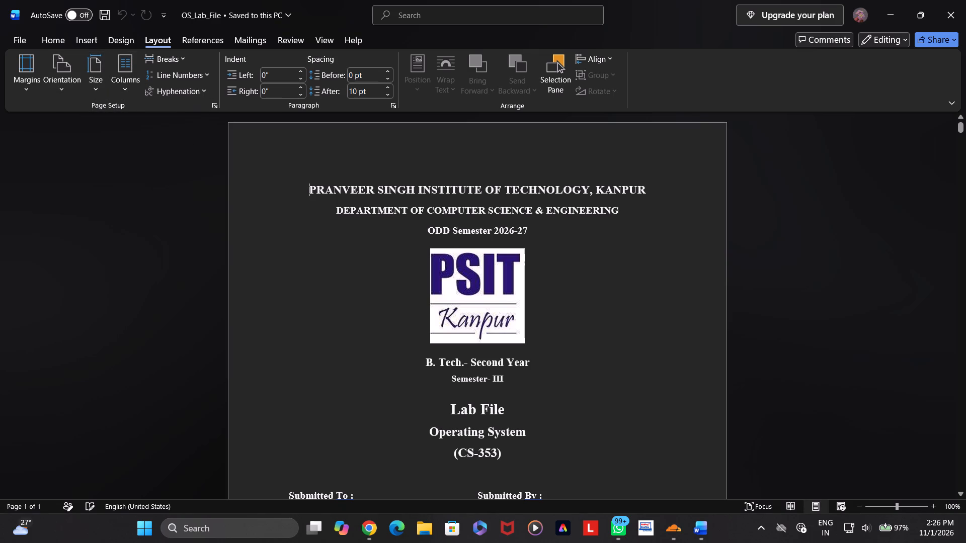
{"action": "scroll", "coordinate": [462, 242], "scroll_direction": "down", "scroll_amount": 5}
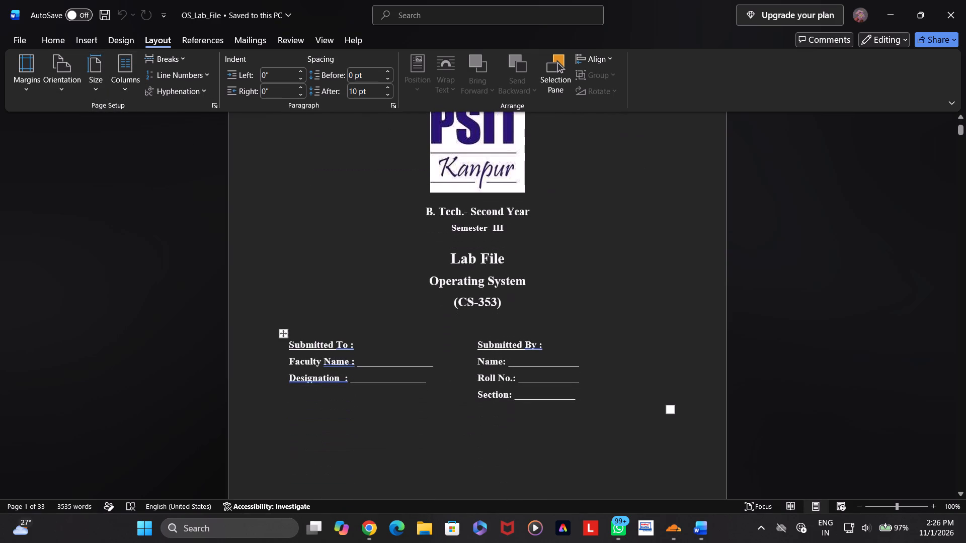
{"action": "left_click", "coordinate": [422, 329]}
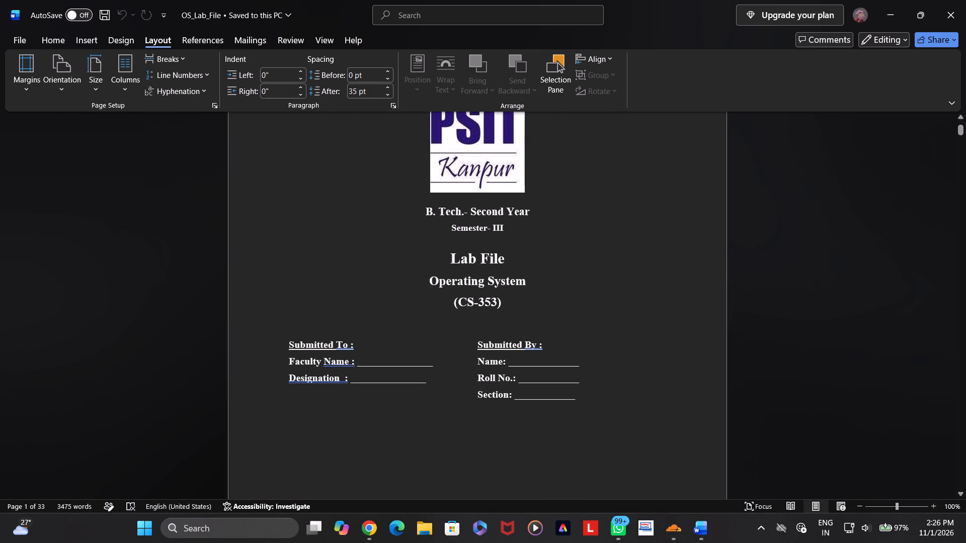
{"action": "left_click", "coordinate": [287, 344]}
{"action": "left_click", "coordinate": [321, 348]}
{"action": "left_click", "coordinate": [291, 347]}
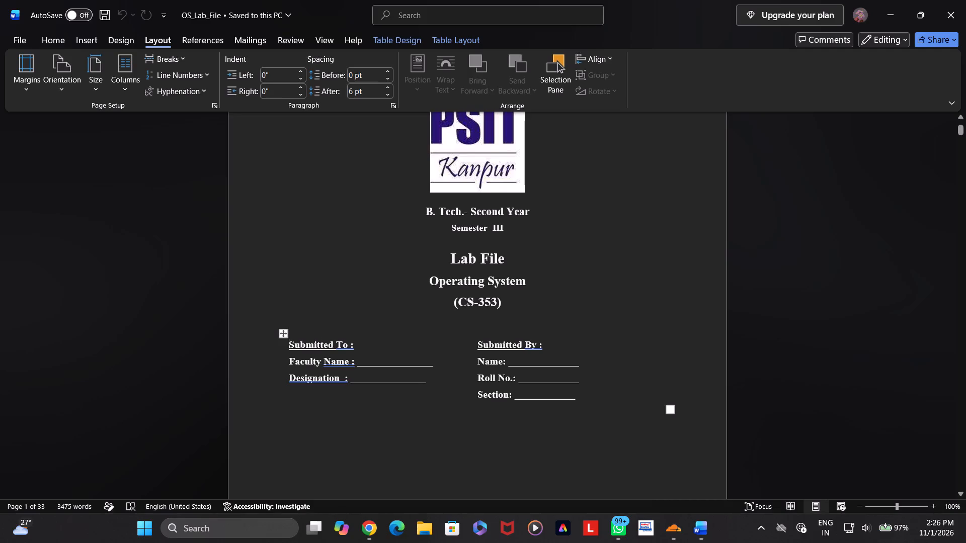
Switch to Windows Settings, apply the light blue-bloom desktop theme, and return to the lab file in Word.
{"action": "left_click", "coordinate": [131, 526]}
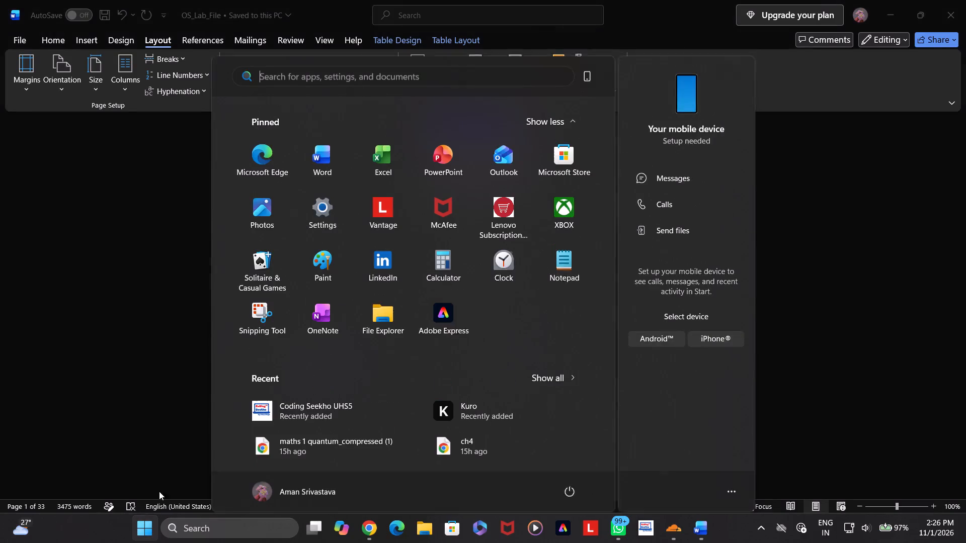
{"action": "left_click", "coordinate": [325, 218]}
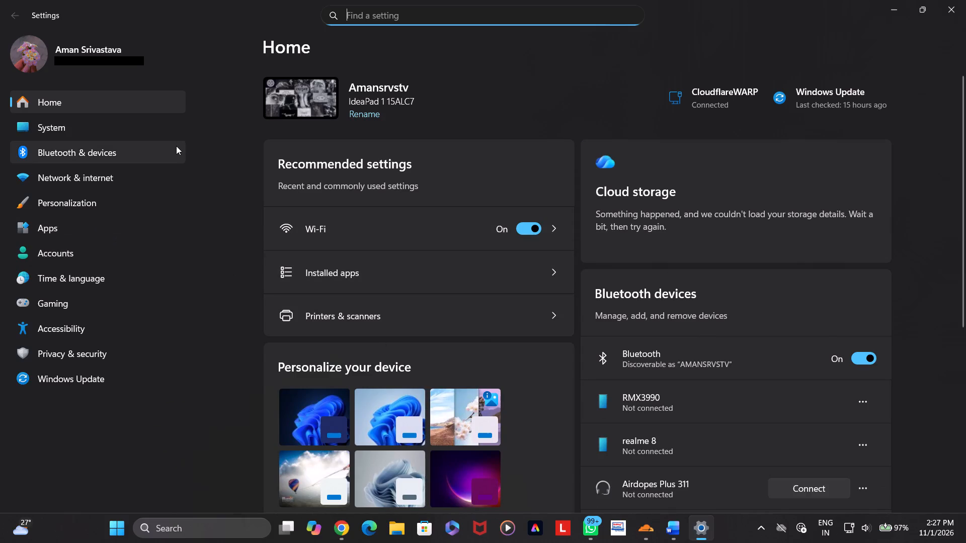
{"action": "left_click", "coordinate": [328, 406]}
{"action": "left_click", "coordinate": [381, 406]}
{"action": "triple_click", "coordinate": [381, 406]}
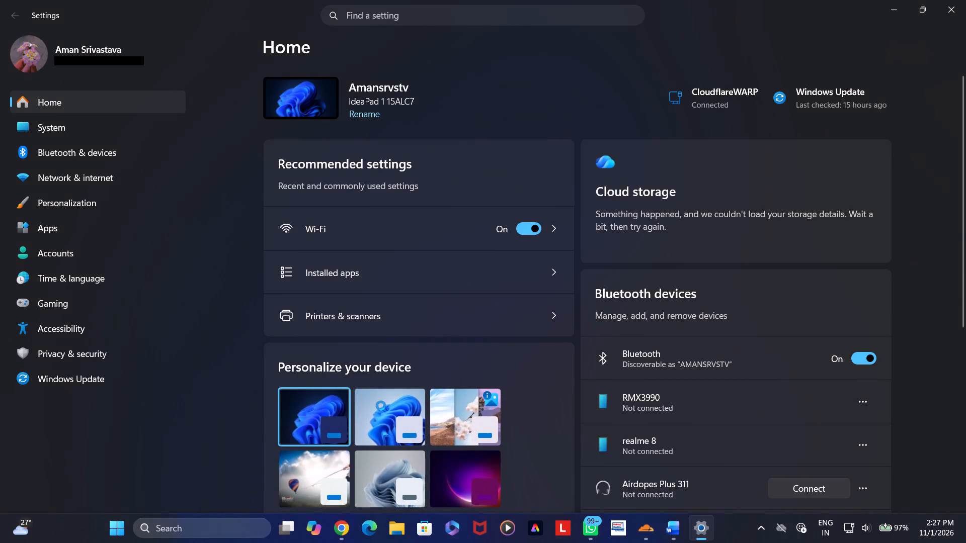
{"action": "left_click", "coordinate": [381, 406]}
{"action": "left_click", "coordinate": [674, 528]}
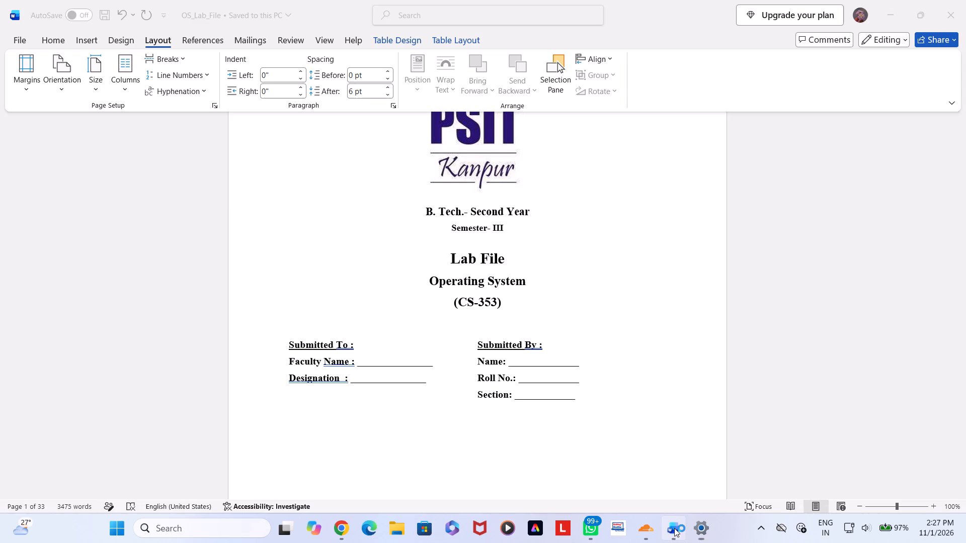
Add a blank line above both the "Submitted To :" and "Submitted By :" headings in the cover page table.
{"action": "key", "text": "Return"}
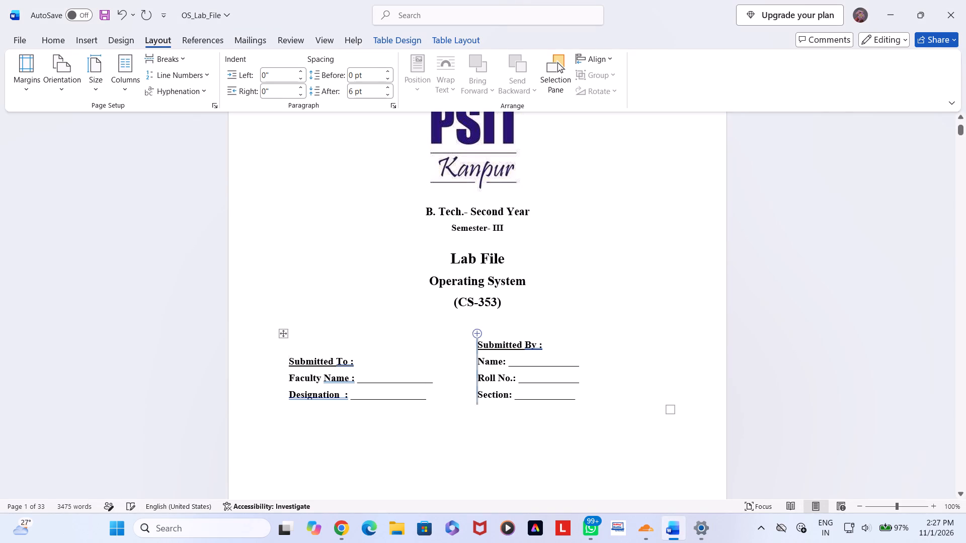
{"action": "left_click", "coordinate": [478, 345]}
{"action": "key", "text": "Return"}
Replace the underscore blank after "Name:" under Submitted By with the student's name.
{"action": "left_click", "coordinate": [520, 376]}
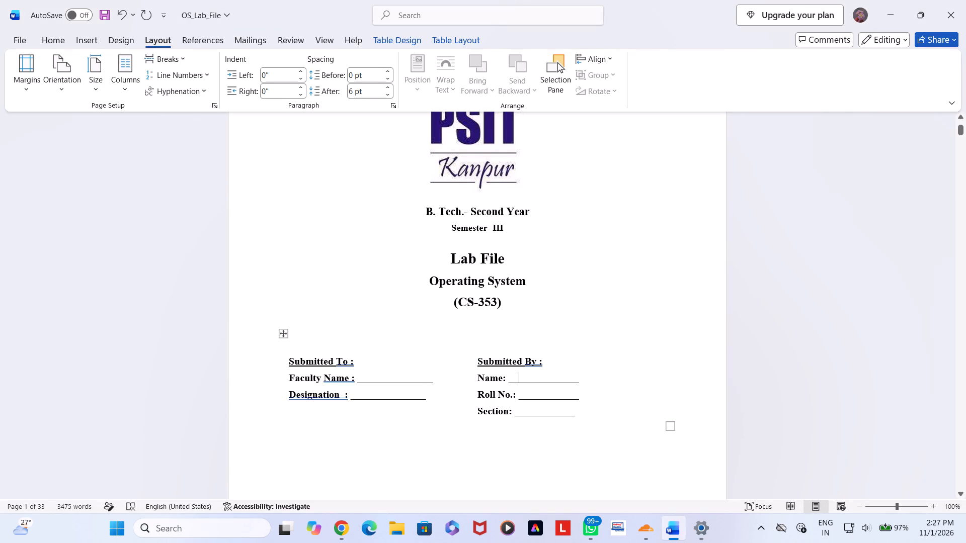
{"action": "key", "text": "BackSpace"}
{"action": "key", "text": "BackSpace"}
{"action": "left_click", "coordinate": [571, 381]}
{"action": "key", "text": "BackSpace"}
{"action": "key", "text": "BackSpace"}
{"action": "key", "text": "BackSpace"}
{"action": "key", "text": "BackSpace"}
{"action": "key", "text": "BackSpace"}
{"action": "key", "text": "BackSpace"}
{"action": "key", "text": "BackSpace"}
{"action": "key", "text": "BackSpace"}
{"action": "key", "text": "BackSpace"}
{"action": "key", "text": "BackSpace"}
{"action": "key", "text": "BackSpace"}
{"action": "key", "text": "BackSpace"}
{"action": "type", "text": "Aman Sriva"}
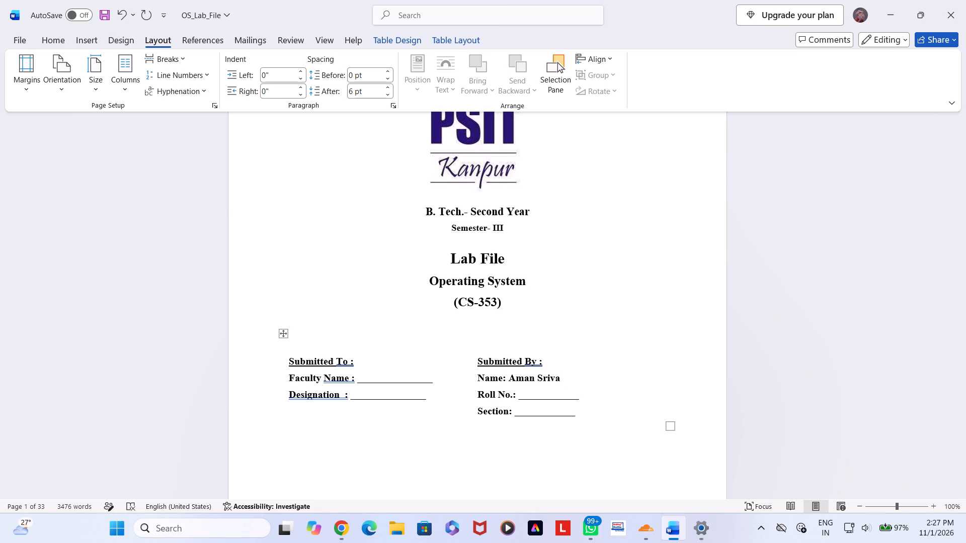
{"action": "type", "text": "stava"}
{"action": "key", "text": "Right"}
Replace the underscore blank after "Roll No.:" under Submitted By with the student's roll number.
{"action": "left_click", "coordinate": [588, 403]}
{"action": "key", "text": "BackSpace"}
{"action": "key", "text": "BackSpace"}
{"action": "key", "text": "BackSpace"}
{"action": "key", "text": "BackSpace"}
{"action": "key", "text": "BackSpace"}
{"action": "key", "text": "BackSpace"}
{"action": "key", "text": "BackSpace"}
{"action": "key", "text": "BackSpace"}
{"action": "key", "text": "BackSpace"}
{"action": "key", "text": "BackSpace"}
{"action": "key", "text": "BackSpace"}
{"action": "key", "text": "BackSpace"}
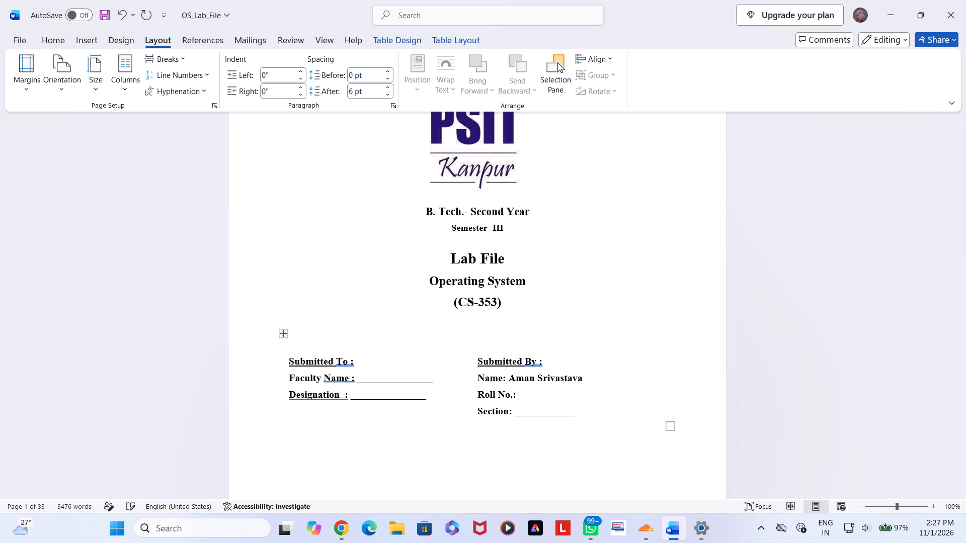
{"action": "key", "text": "BackSpace"}
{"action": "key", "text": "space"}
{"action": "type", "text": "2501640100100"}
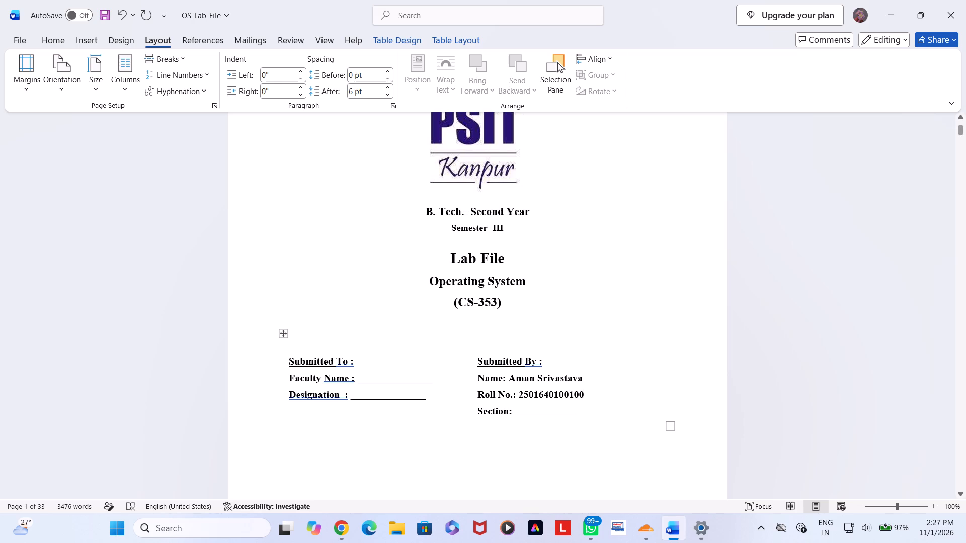
Clear the underscore blank after "Section:" under Submitted By to make room for the student's section.
{"action": "left_click", "coordinate": [591, 418]}
{"action": "key", "text": "BackSpace"}
{"action": "key", "text": "BackSpace"}
{"action": "key", "text": "BackSpace"}
{"action": "key", "text": "BackSpace"}
{"action": "key", "text": "BackSpace"}
{"action": "key", "text": "BackSpace"}
{"action": "key", "text": "BackSpace"}
{"action": "key", "text": "BackSpace"}
{"action": "key", "text": "BackSpace"}
{"action": "key", "text": "BackSpace"}
{"action": "key", "text": "BackSpace"}
{"action": "key", "text": "BackSpace"}
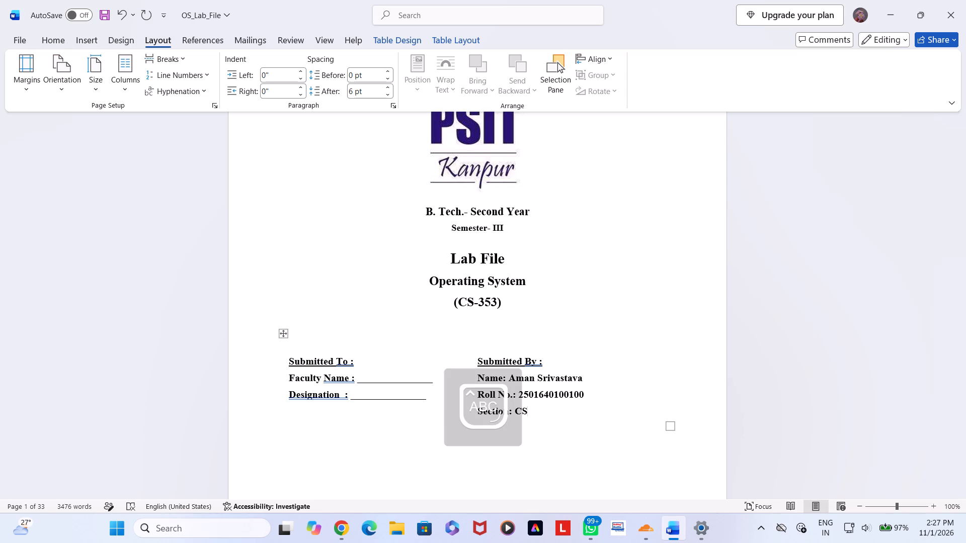
Add -2K to the Section entry under Submitted By on the cover page so it reads CS-2K.
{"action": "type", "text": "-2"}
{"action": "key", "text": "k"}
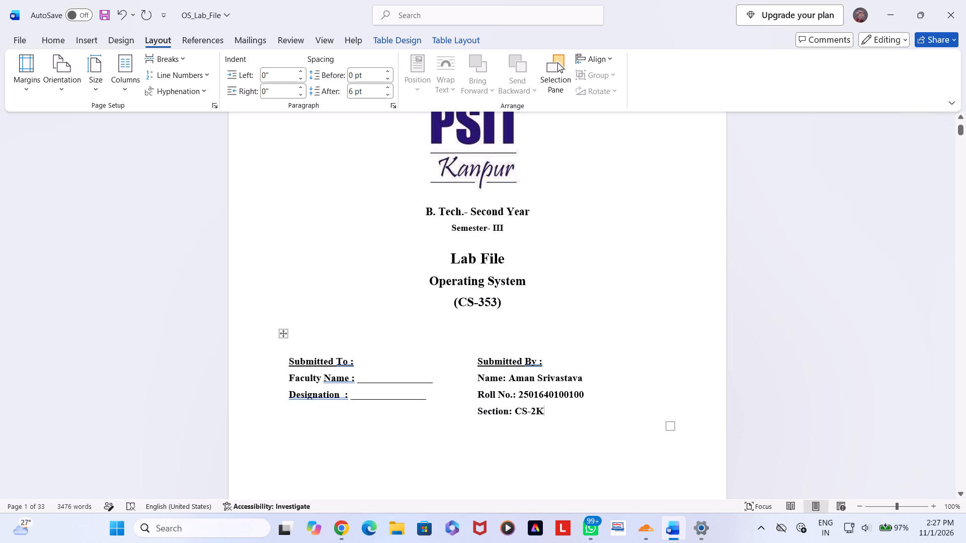
Replace the blank line after Faculty Name under Submitted To with the faculty member's name.
{"action": "left_click", "coordinate": [437, 377]}
{"action": "key", "text": "BackSpace"}
{"action": "key", "text": "BackSpace"}
{"action": "key", "text": "BackSpace"}
{"action": "key", "text": "BackSpace"}
{"action": "key", "text": "BackSpace"}
{"action": "key", "text": "BackSpace"}
{"action": "key", "text": "BackSpace"}
{"action": "key", "text": "BackSpace"}
{"action": "key", "text": "BackSpace"}
{"action": "key", "text": "BackSpace"}
{"action": "key", "text": "BackSpace"}
{"action": "key", "text": "BackSpace"}
{"action": "key", "text": "BackSpace"}
{"action": "key", "text": "BackSpace"}
{"action": "key", "text": "BackSpace"}
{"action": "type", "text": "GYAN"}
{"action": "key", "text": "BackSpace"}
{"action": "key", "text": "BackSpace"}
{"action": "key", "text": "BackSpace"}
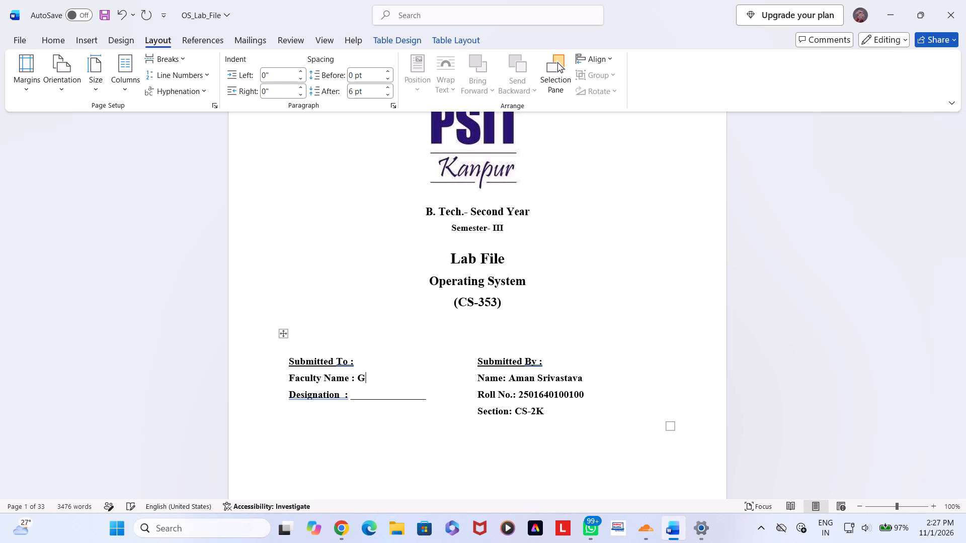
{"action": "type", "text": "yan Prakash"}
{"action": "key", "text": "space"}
Replace the blank line after Designation under Submitted To with "assisent".
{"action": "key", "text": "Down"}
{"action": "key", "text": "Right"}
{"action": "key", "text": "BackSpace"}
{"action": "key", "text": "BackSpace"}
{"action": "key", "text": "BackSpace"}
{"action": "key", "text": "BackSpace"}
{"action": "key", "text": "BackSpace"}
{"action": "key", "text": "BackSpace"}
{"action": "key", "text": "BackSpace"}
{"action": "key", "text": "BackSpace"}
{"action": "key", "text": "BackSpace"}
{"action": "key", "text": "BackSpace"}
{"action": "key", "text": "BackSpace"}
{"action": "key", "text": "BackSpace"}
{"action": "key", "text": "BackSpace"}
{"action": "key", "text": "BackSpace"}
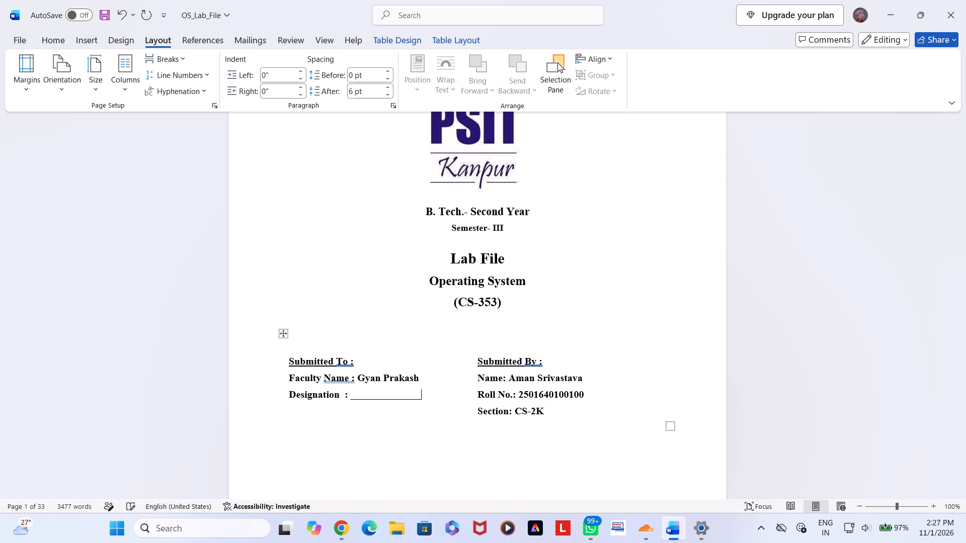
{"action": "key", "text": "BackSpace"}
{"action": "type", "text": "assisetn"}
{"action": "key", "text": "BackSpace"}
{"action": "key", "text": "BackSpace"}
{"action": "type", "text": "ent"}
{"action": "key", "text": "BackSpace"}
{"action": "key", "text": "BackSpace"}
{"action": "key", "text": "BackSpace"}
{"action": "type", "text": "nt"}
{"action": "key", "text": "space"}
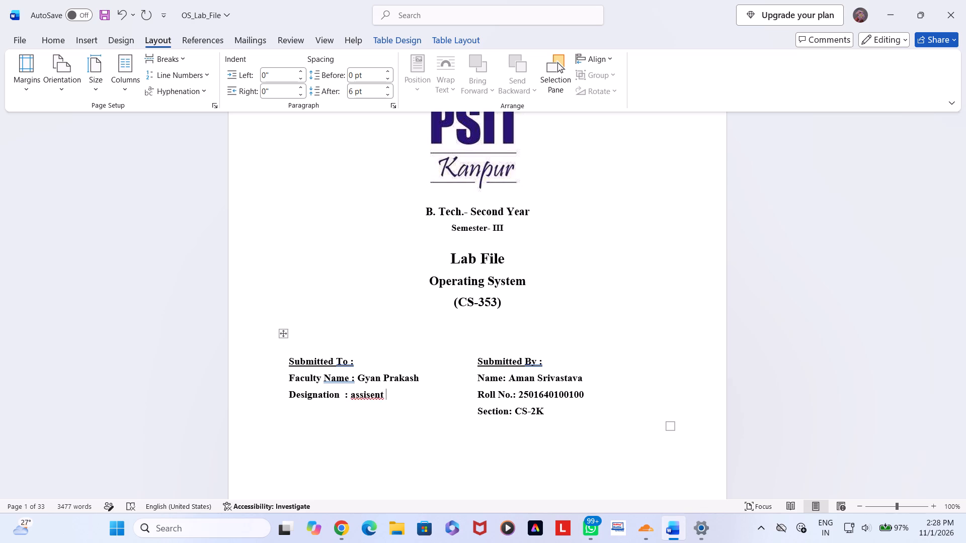
Check the spelling suggestions for the word entered as the designation.
{"action": "double_click", "coordinate": [376, 398]}
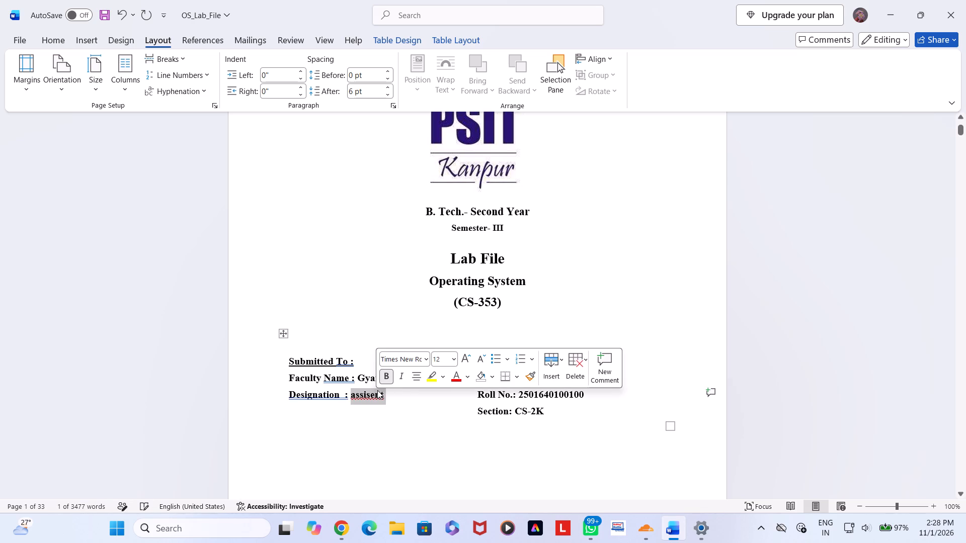
{"action": "right_click", "coordinate": [377, 390]}
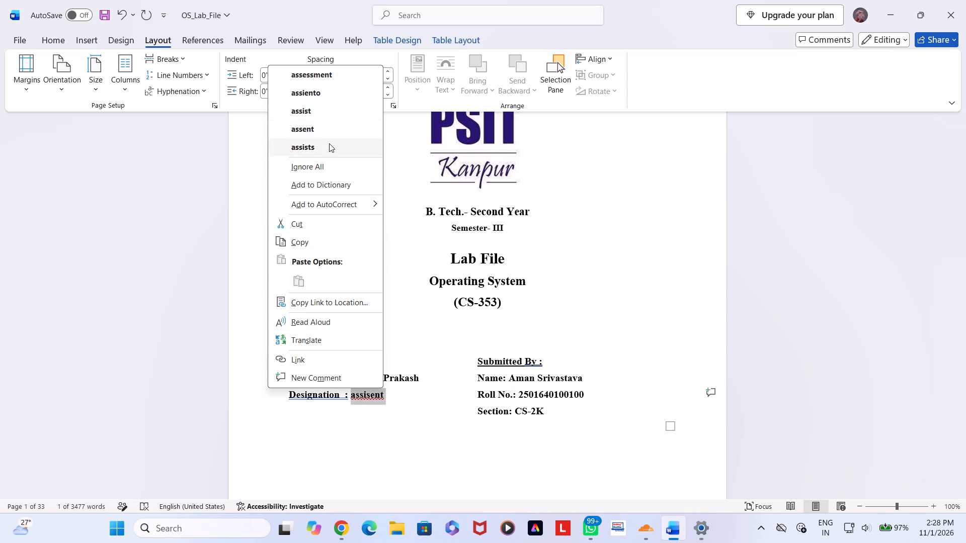
{"action": "left_click", "coordinate": [556, 290]}
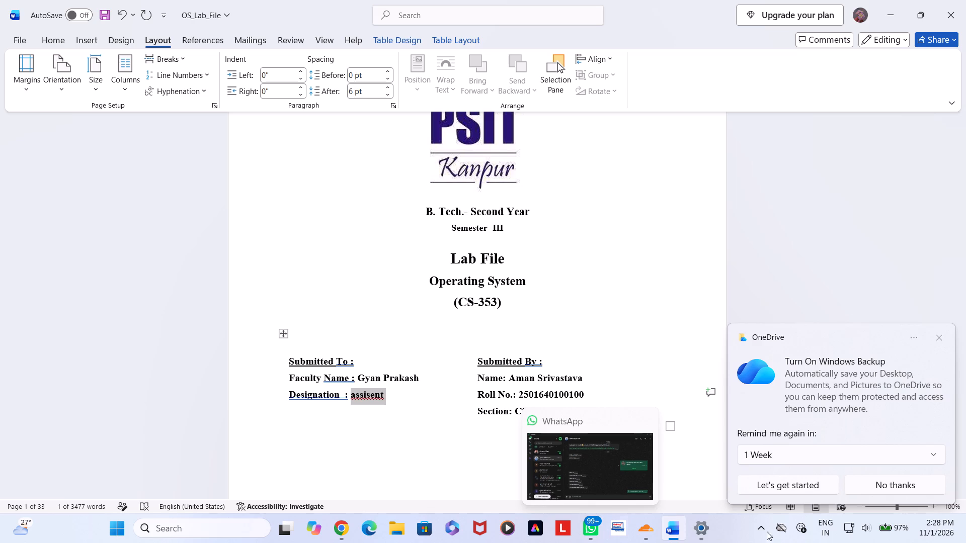
Dismiss the OneDrive notification about turning on Windows Backup.
{"action": "left_click", "coordinate": [938, 333]}
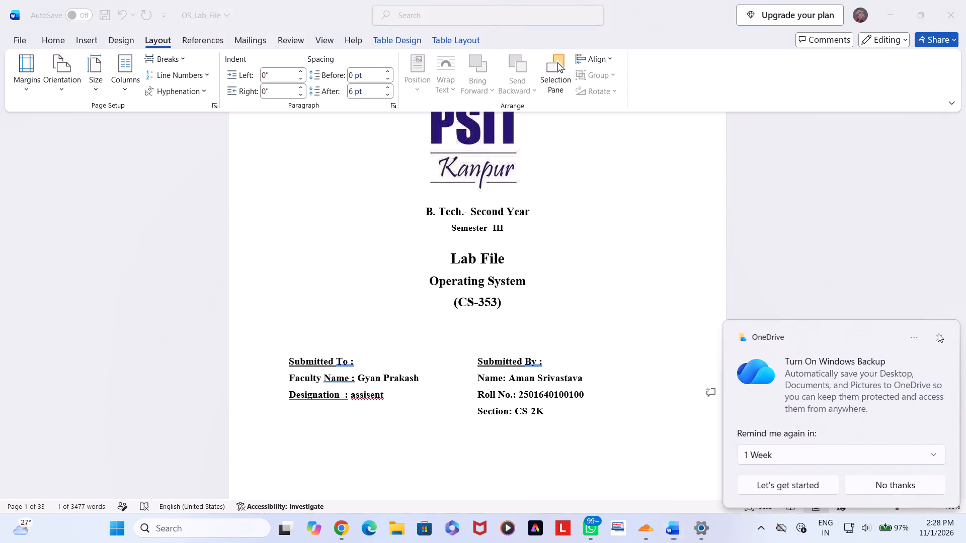
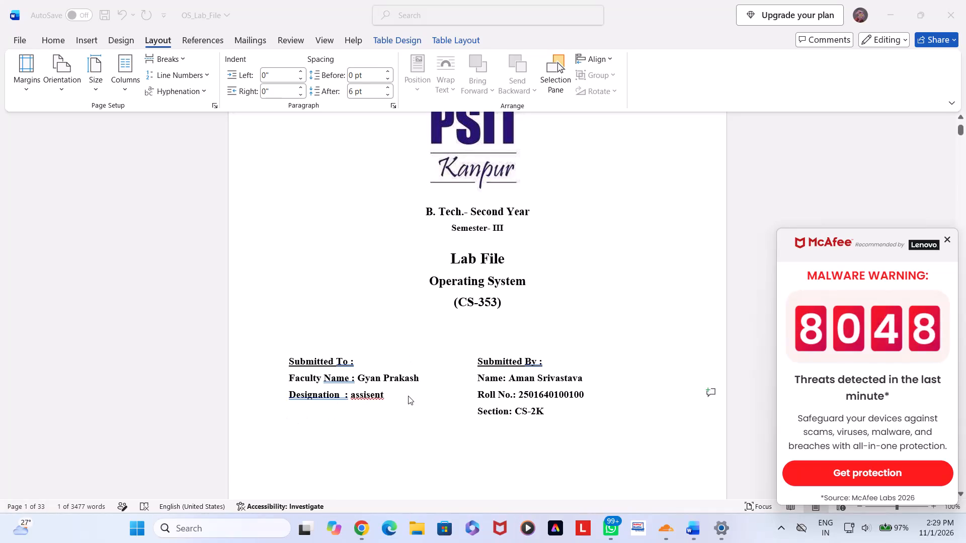
Replace the misspelled designation under Submitted To with "Assistant Professor".
{"action": "left_click", "coordinate": [392, 396]}
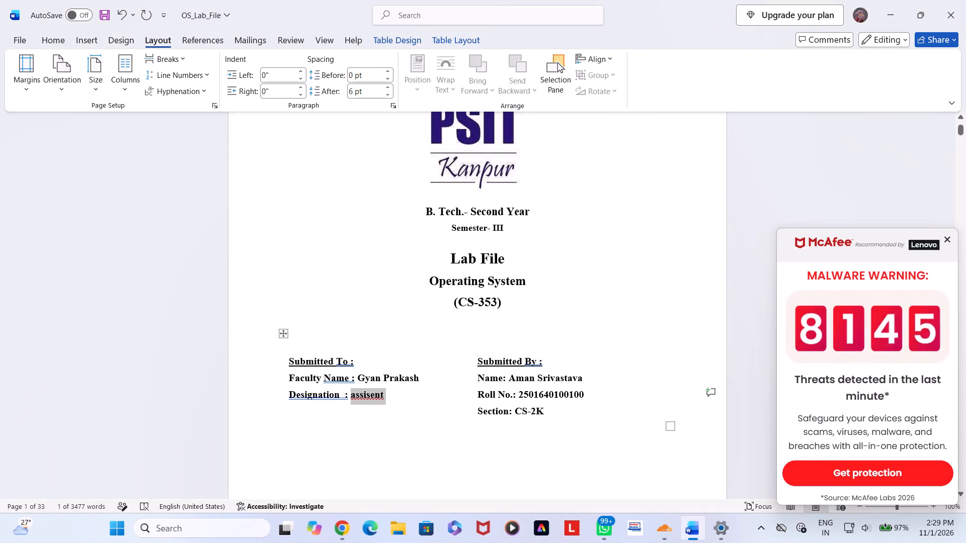
{"action": "key", "text": "BackSpace"}
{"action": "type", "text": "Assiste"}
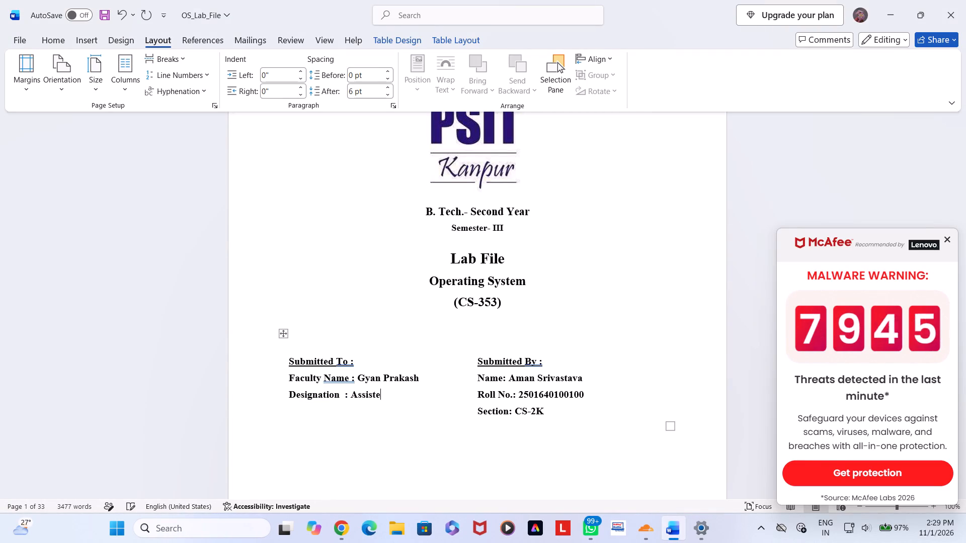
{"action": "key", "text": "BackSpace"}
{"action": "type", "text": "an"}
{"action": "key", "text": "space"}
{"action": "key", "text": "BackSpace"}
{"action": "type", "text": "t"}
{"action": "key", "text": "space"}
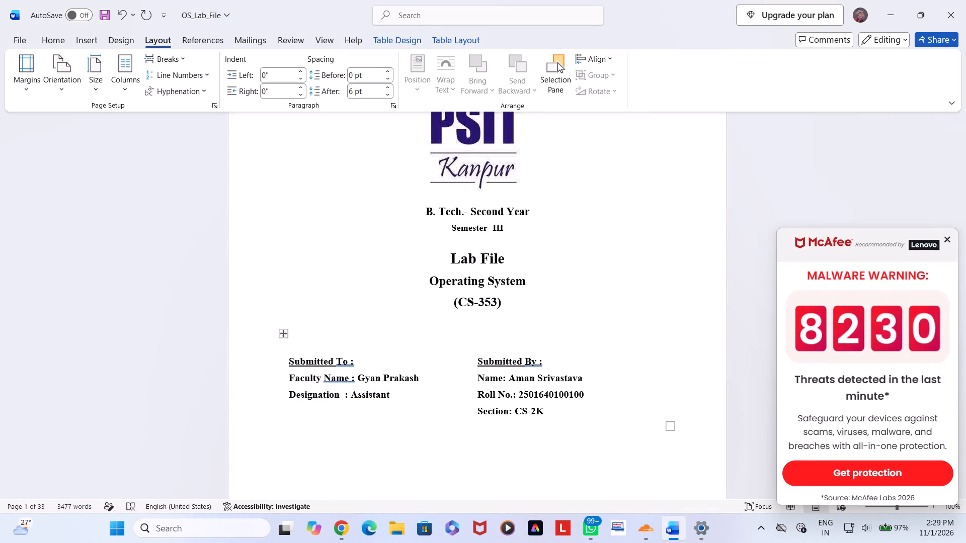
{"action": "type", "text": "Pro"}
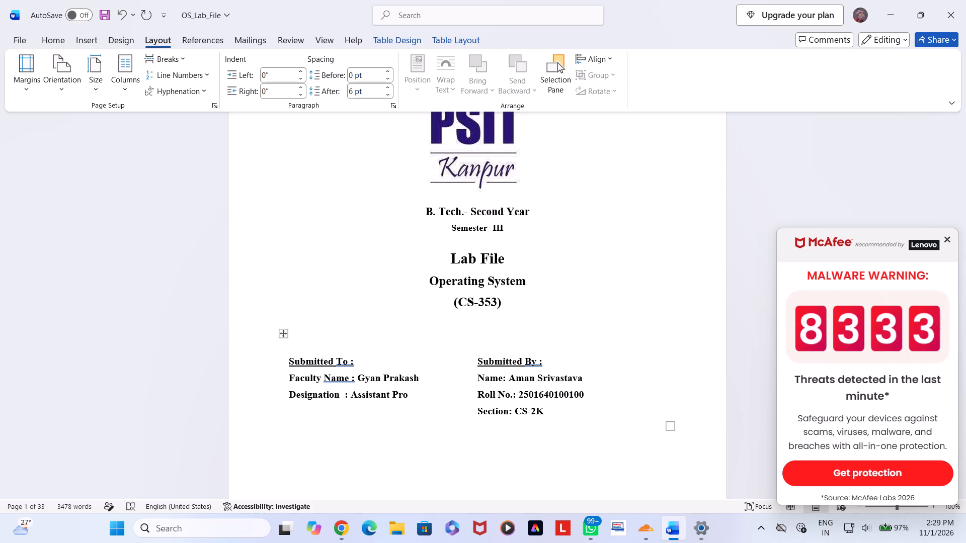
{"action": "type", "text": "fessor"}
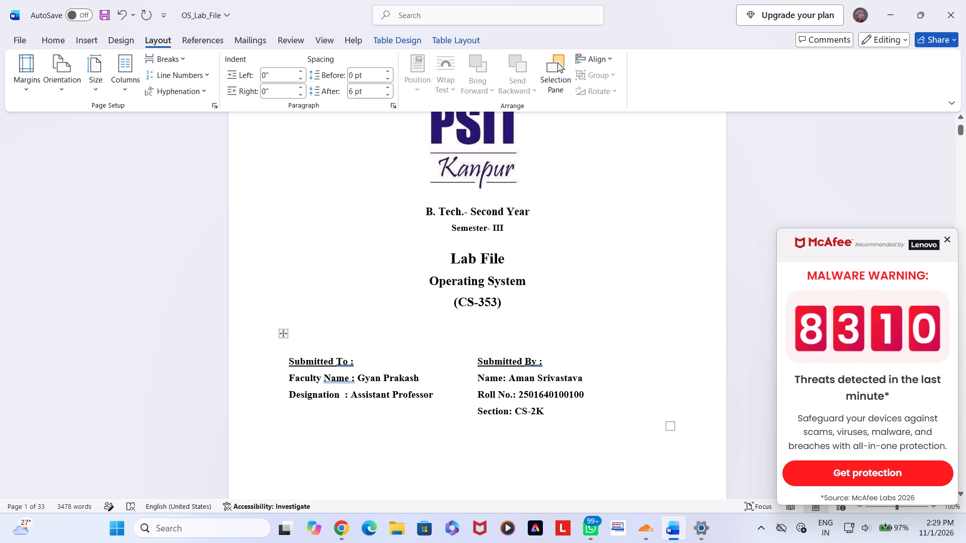
Dismiss the McAfee malware warning pop-up.
{"action": "scroll", "coordinate": [580, 316], "scroll_direction": "up", "scroll_amount": 2}
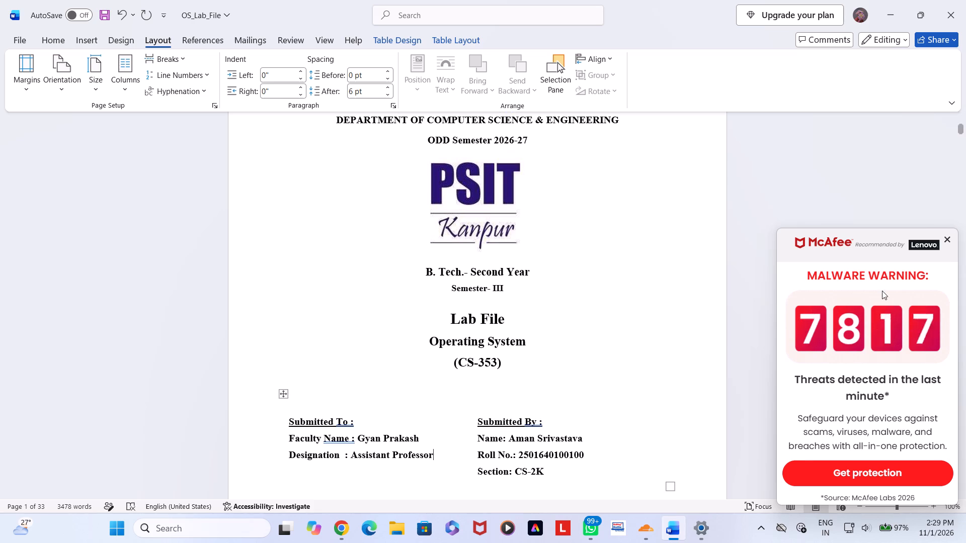
{"action": "left_click", "coordinate": [958, 233]}
{"action": "left_click", "coordinate": [944, 237]}
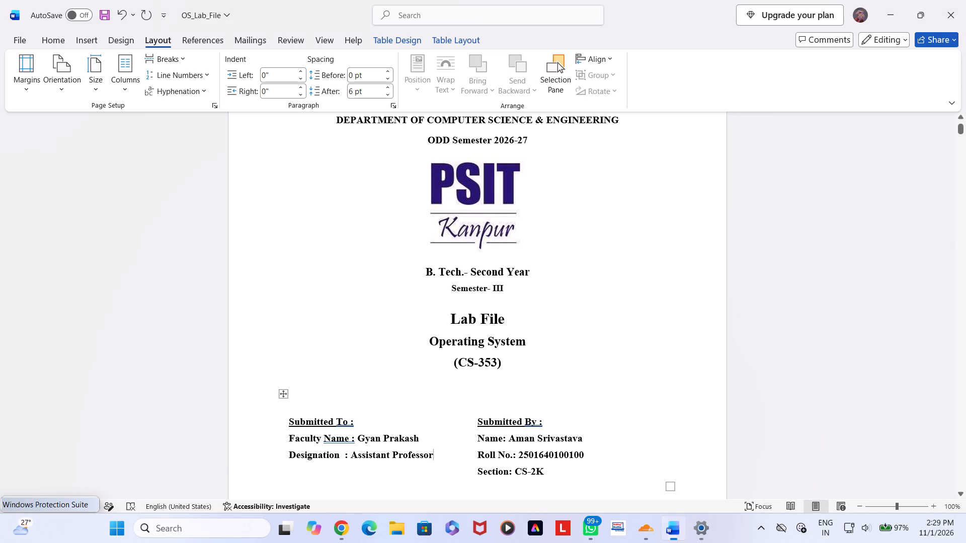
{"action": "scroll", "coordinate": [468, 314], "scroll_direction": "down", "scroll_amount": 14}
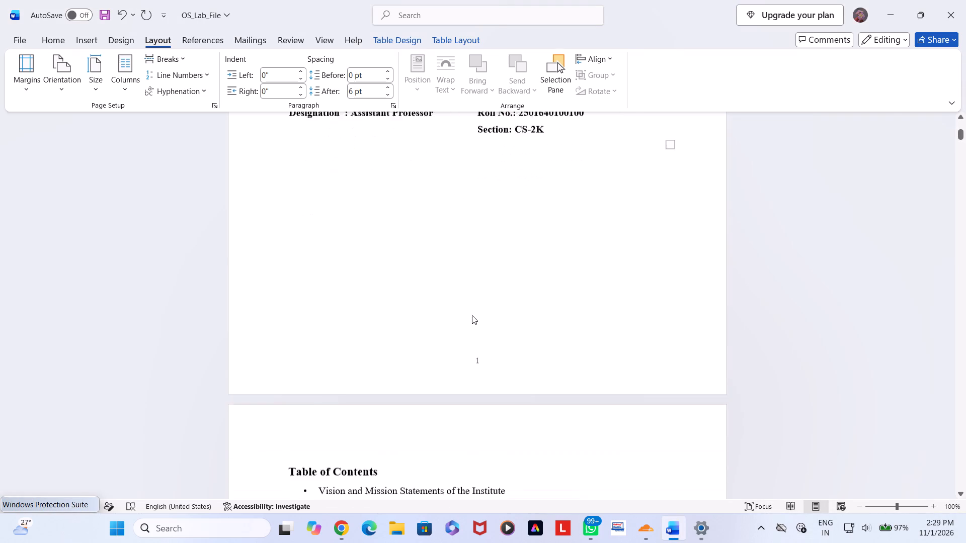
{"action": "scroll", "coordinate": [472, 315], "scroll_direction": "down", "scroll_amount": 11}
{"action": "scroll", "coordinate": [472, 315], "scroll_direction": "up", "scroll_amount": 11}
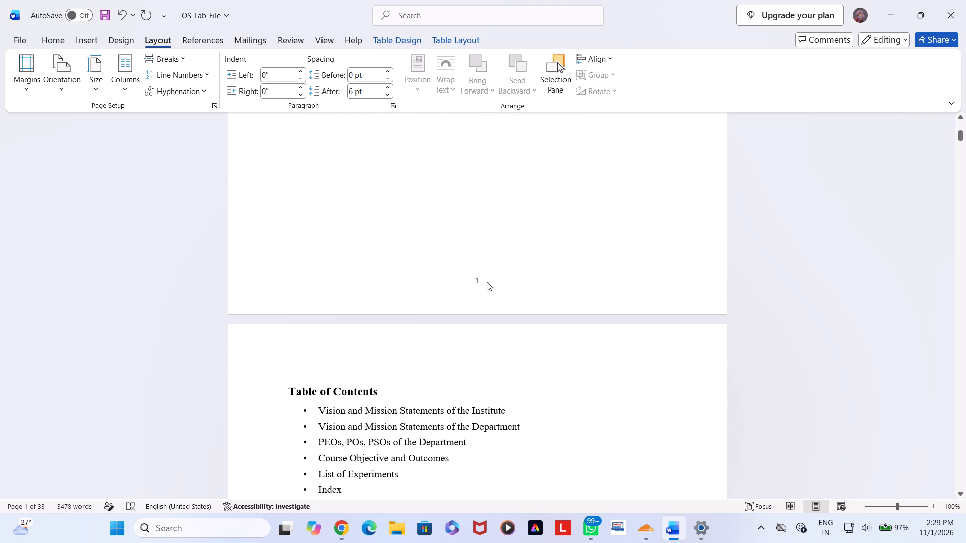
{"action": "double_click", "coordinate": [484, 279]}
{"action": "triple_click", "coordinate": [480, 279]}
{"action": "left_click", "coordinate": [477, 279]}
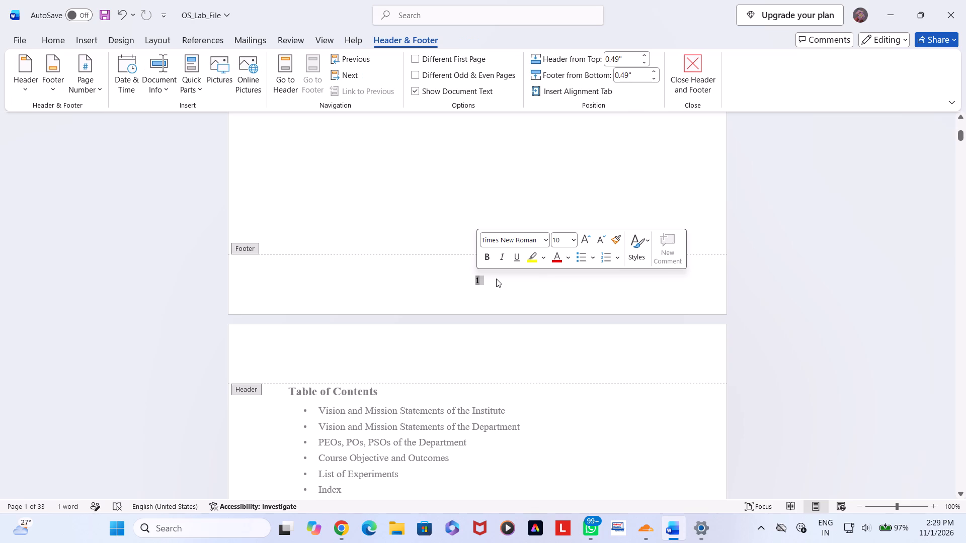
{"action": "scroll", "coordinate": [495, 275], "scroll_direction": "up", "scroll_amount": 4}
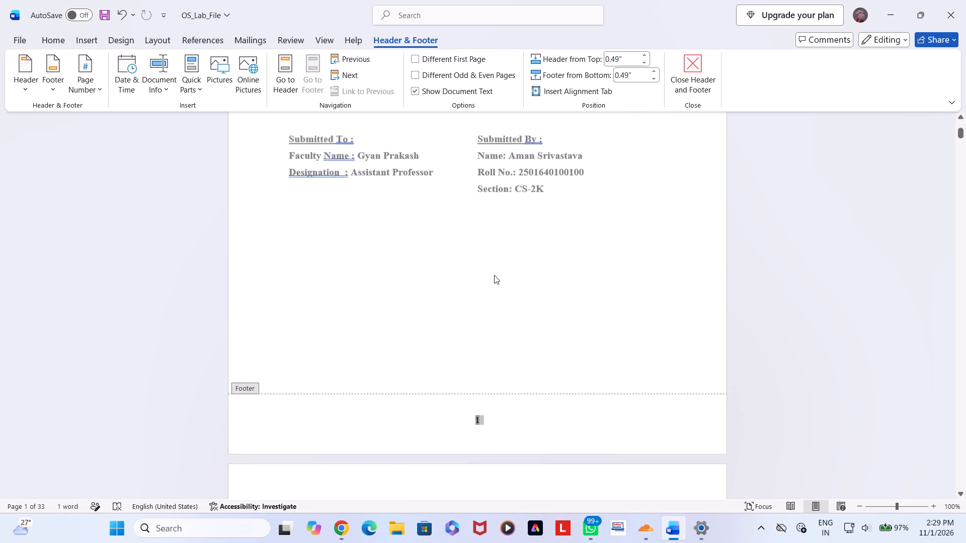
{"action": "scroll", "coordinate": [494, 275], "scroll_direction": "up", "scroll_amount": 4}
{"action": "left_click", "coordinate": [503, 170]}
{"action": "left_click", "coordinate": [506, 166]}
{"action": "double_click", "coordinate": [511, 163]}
Copy the "Operating System" and "(CS-353)" lines from the cover page and paste them over the page number in the footer.
{"action": "scroll", "coordinate": [462, 367], "scroll_direction": "down", "scroll_amount": 2}
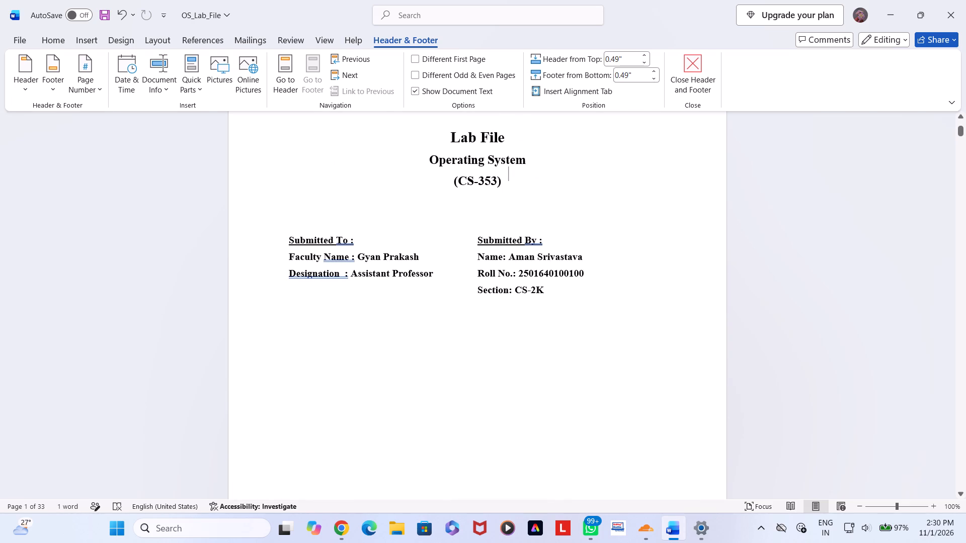
{"action": "scroll", "coordinate": [462, 367], "scroll_direction": "down", "scroll_amount": 2}
{"action": "scroll", "coordinate": [462, 367], "scroll_direction": "up", "scroll_amount": 7}
{"action": "left_click_drag", "start_coordinate": [429, 247], "coordinate": [546, 251]}
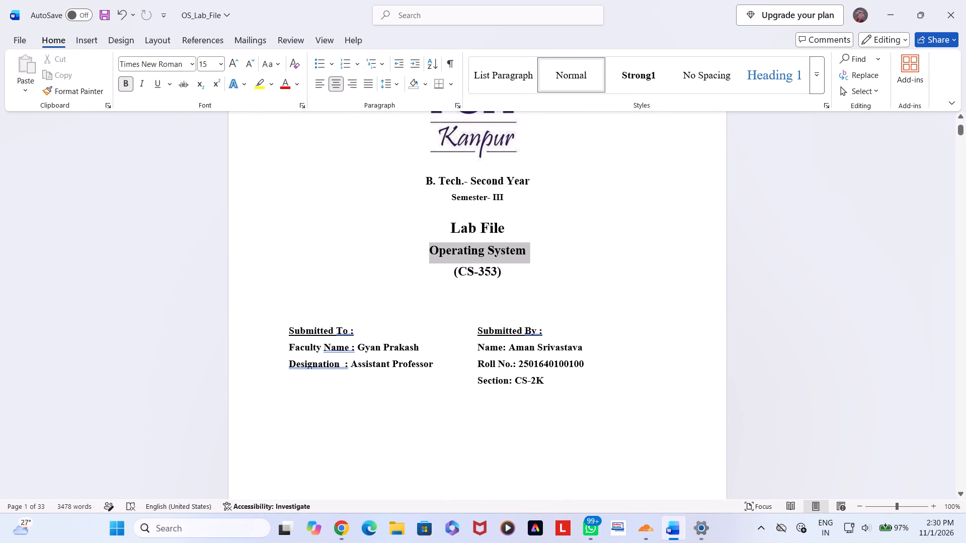
{"action": "left_click_drag", "start_coordinate": [546, 251], "coordinate": [547, 251]}
{"action": "left_click", "coordinate": [502, 260]}
{"action": "left_click_drag", "start_coordinate": [430, 249], "coordinate": [434, 253]}
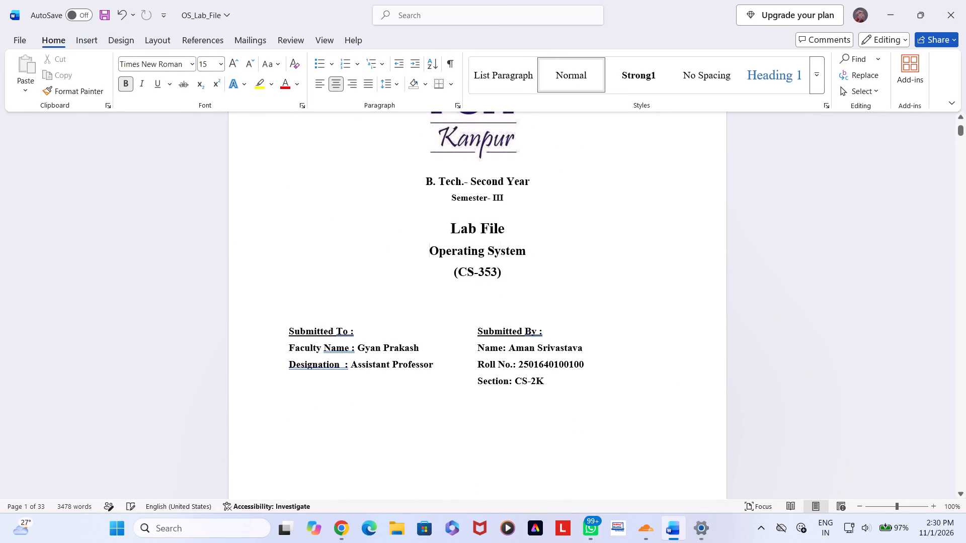
{"action": "left_click_drag", "start_coordinate": [434, 253], "coordinate": [508, 272]}
{"action": "key", "text": "ctrl+c"}
{"action": "scroll", "coordinate": [485, 298], "scroll_direction": "down", "scroll_amount": 4}
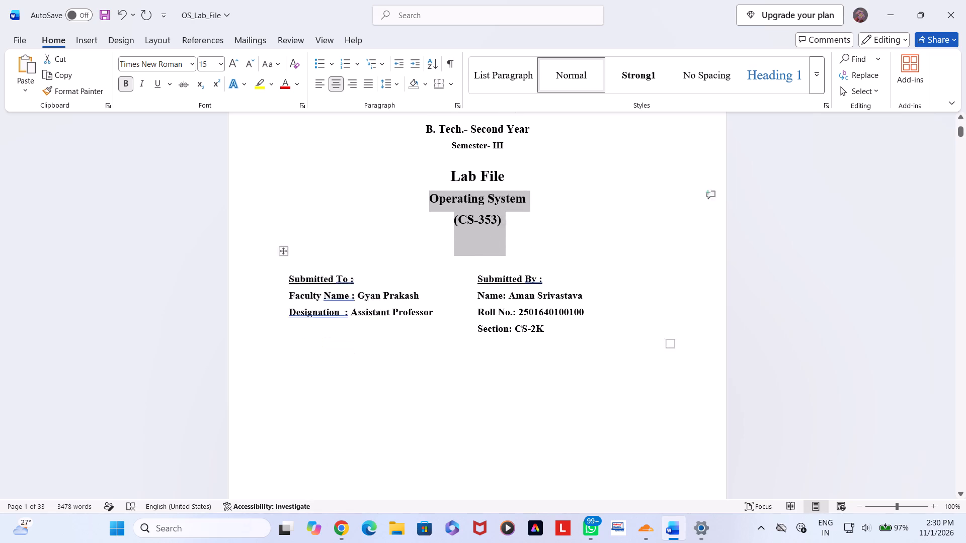
{"action": "scroll", "coordinate": [484, 299], "scroll_direction": "down", "scroll_amount": 3}
{"action": "left_click", "coordinate": [478, 395]}
{"action": "double_click", "coordinate": [478, 401]}
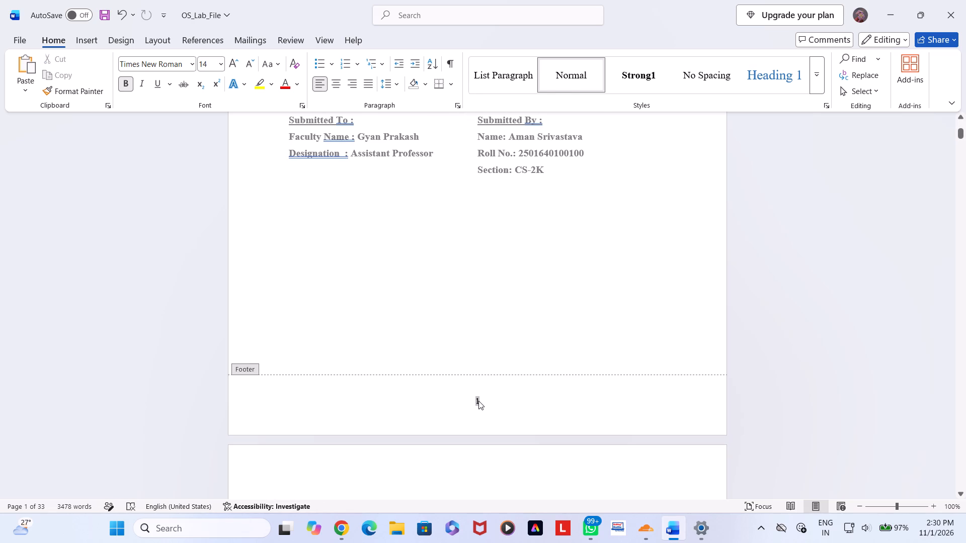
{"action": "double_click", "coordinate": [478, 401]}
{"action": "key", "text": "ctrl+v"}
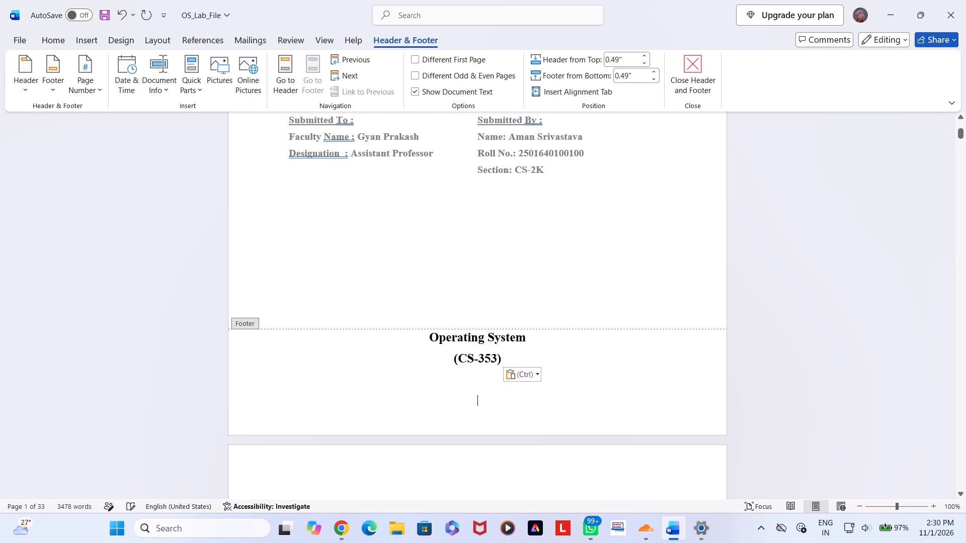
{"action": "key", "text": "ctrl+z"}
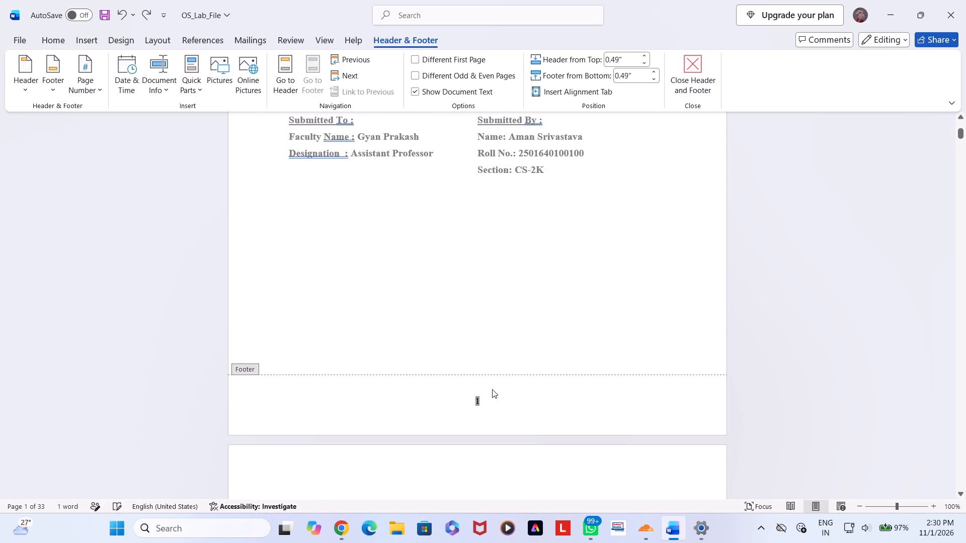
{"action": "key", "text": "ctrl+v"}
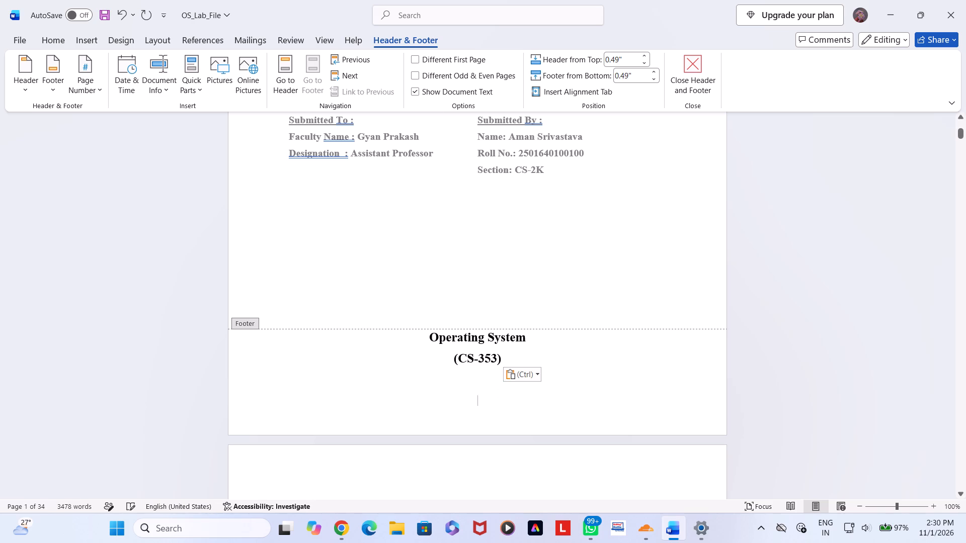
Remove the extra blank lines in the footer and join the pasted text into one line reading "Operating System (CS-353)".
{"action": "key", "text": "BackSpace"}
{"action": "key", "text": "BackSpace"}
{"action": "key", "text": "Down"}
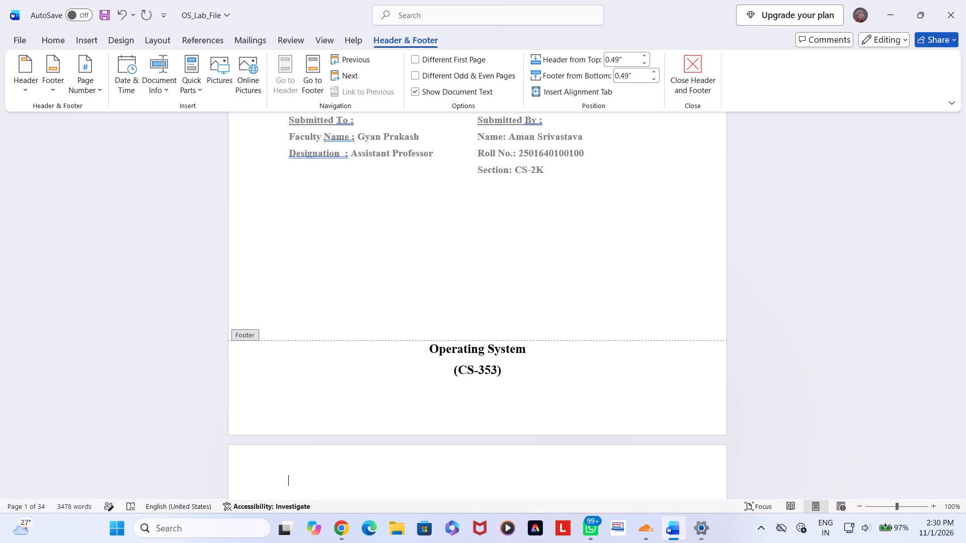
{"action": "key", "text": "Up"}
{"action": "key", "text": "BackSpace"}
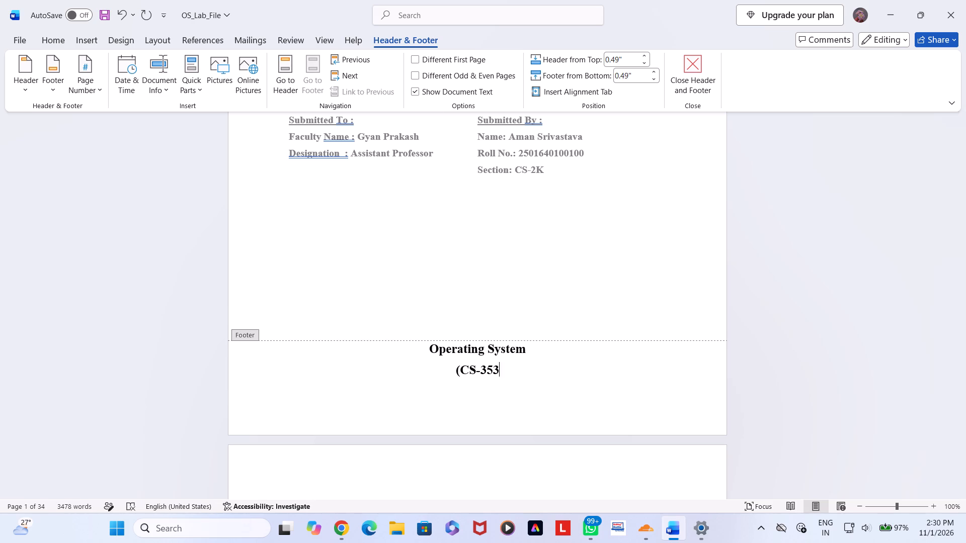
{"action": "key", "text": "shift+parenright"}
{"action": "key", "text": "Left"}
{"action": "key", "text": "Left"}
{"action": "key", "text": "Left"}
{"action": "key", "text": "Left"}
{"action": "key", "text": "Left"}
{"action": "key", "text": "Left"}
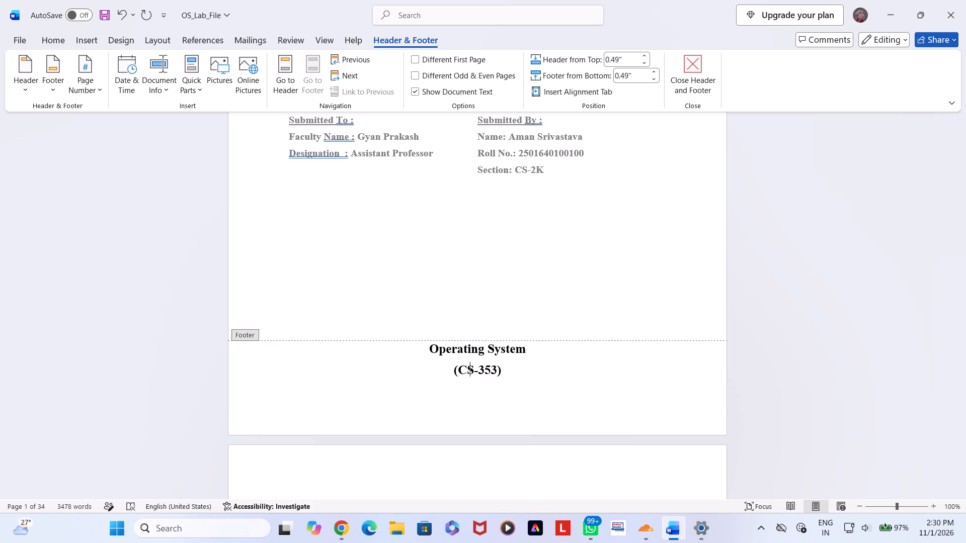
{"action": "key", "text": "Left"}
{"action": "key", "text": "Left"}
{"action": "key", "text": "BackSpace"}
{"action": "key", "text": "BackSpace"}
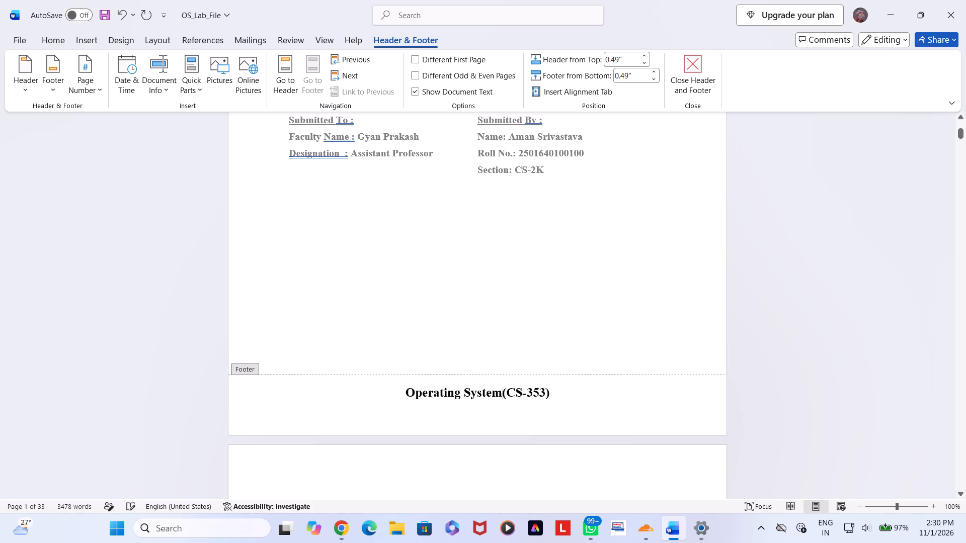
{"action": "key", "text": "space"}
Append a vertical bar separator and the student's name after "(CS-353)" in the footer.
{"action": "key", "text": "Right"}
{"action": "key", "text": "Right"}
{"action": "key", "text": "Right"}
{"action": "key", "text": "Right"}
{"action": "key", "text": "Right"}
{"action": "key", "text": "Right"}
{"action": "key", "text": "Right"}
{"action": "key", "text": "Right"}
{"action": "key", "text": "Right"}
{"action": "key", "text": "Right"}
{"action": "key", "text": "Right"}
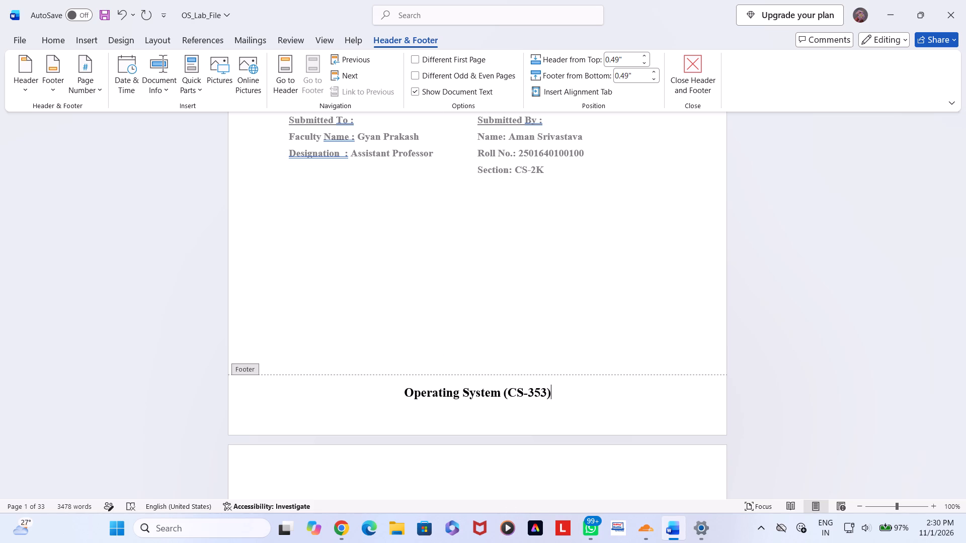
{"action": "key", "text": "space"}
{"action": "key", "text": "shift+greater"}
{"action": "key", "text": "shift+BackSpace"}
{"action": "key", "text": "backslash"}
{"action": "key", "text": "BackSpace"}
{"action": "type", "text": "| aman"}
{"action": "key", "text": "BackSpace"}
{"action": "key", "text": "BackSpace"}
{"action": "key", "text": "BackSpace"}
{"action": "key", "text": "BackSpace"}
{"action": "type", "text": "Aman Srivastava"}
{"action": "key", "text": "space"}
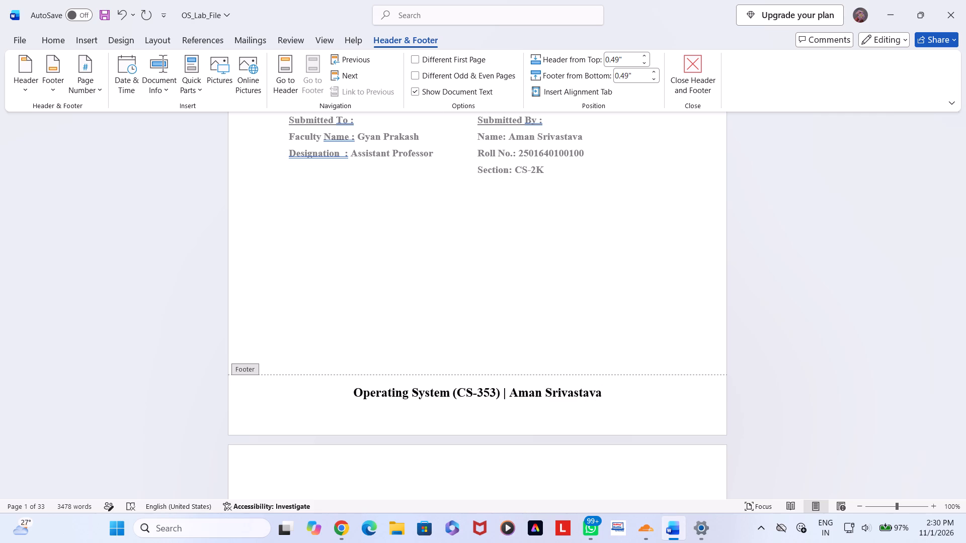
Append another vertical bar separator and the student's roll number after the name in the footer.
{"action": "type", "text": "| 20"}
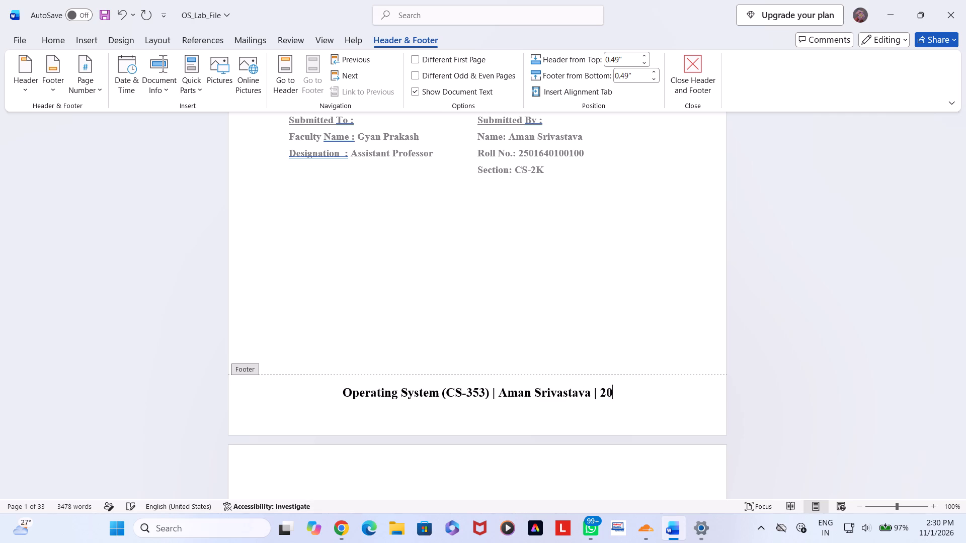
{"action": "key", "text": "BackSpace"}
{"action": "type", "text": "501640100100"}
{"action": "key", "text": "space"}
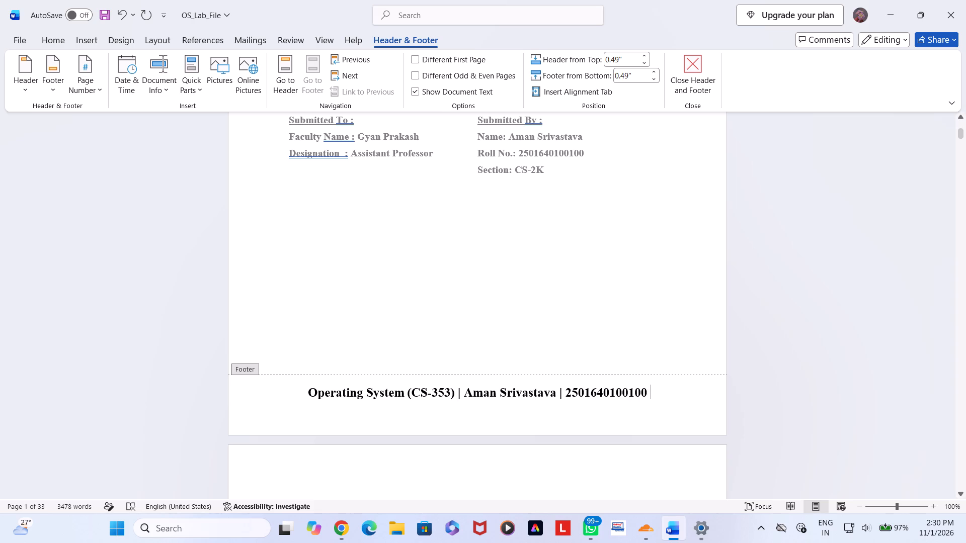
Remove the bold formatting from the entire footer line.
{"action": "left_click_drag", "start_coordinate": [310, 393], "coordinate": [657, 391]}
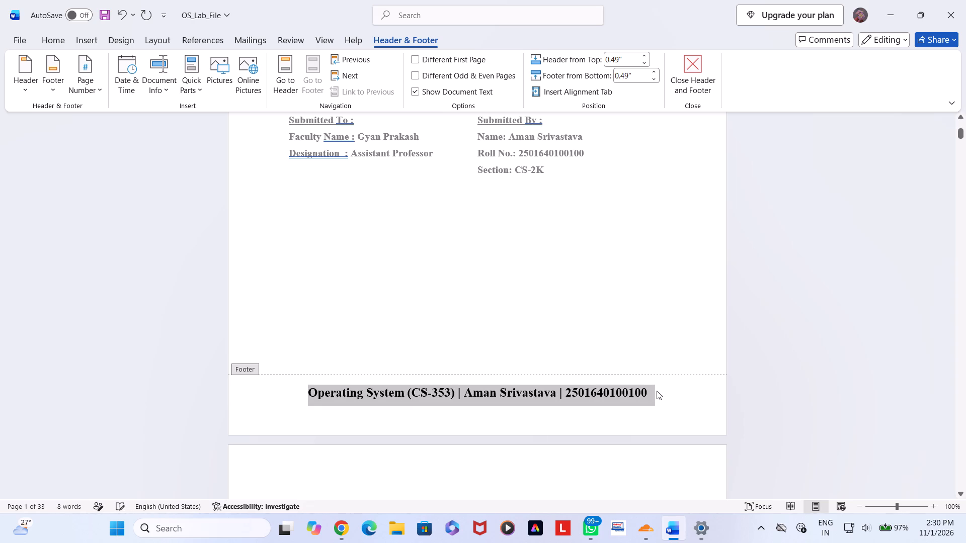
{"action": "key", "text": "ctrl+b"}
{"action": "left_click", "coordinate": [629, 391]}
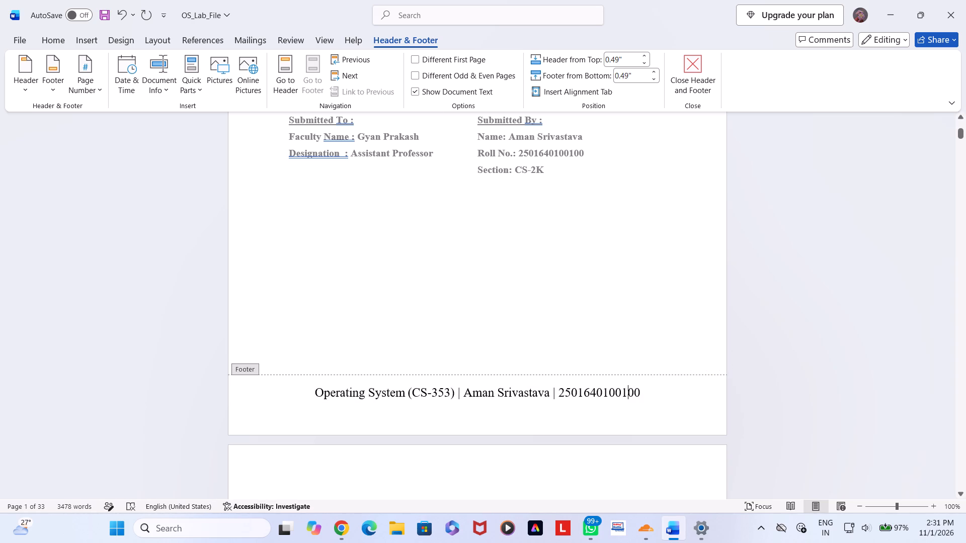
Set the whole footer line's font size to 10 and return to editing the document body.
{"action": "left_click_drag", "start_coordinate": [651, 388], "coordinate": [342, 401]}
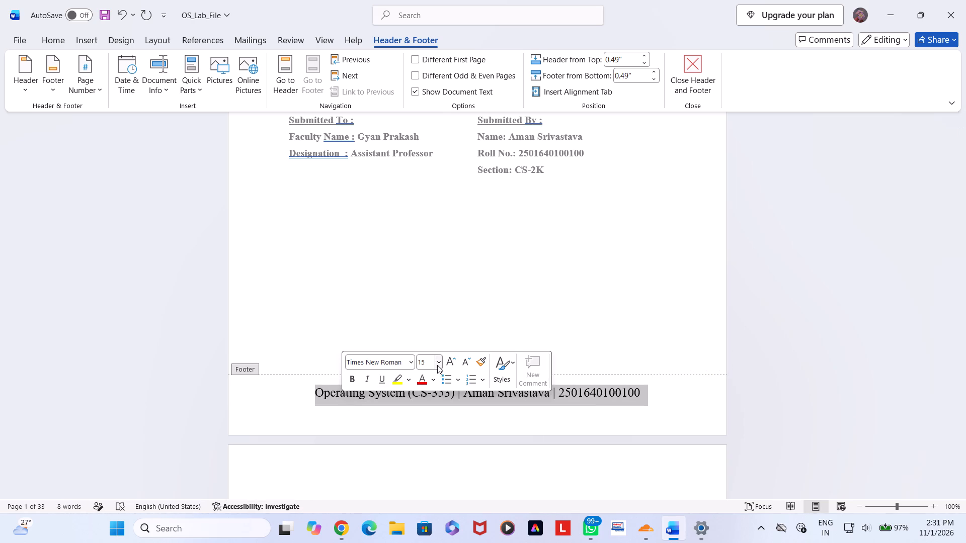
{"action": "left_click", "coordinate": [438, 365]}
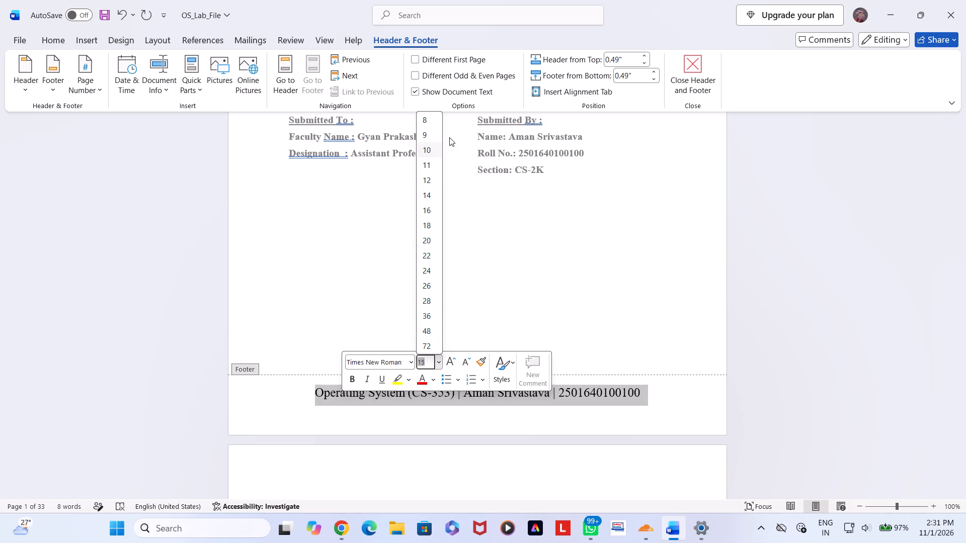
{"action": "left_click", "coordinate": [426, 148]}
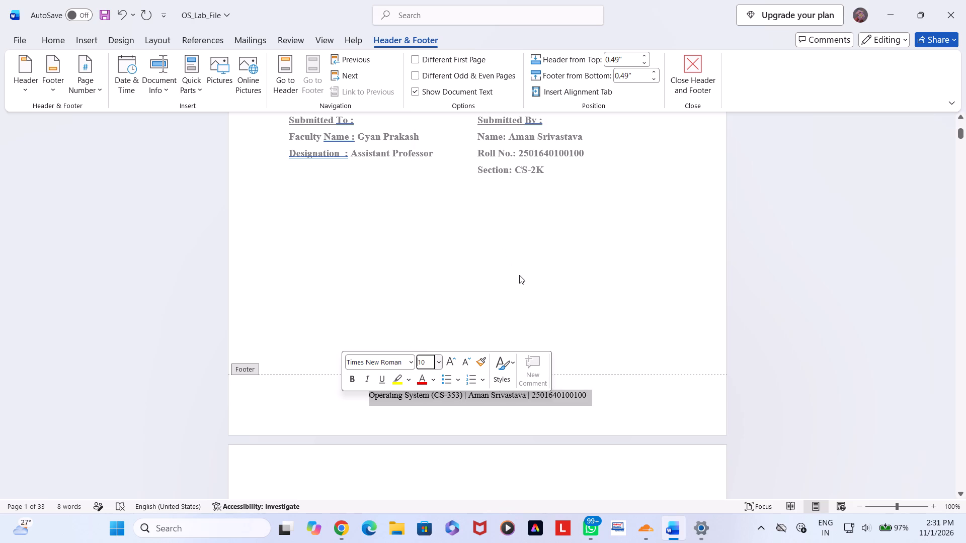
{"action": "left_click", "coordinate": [520, 275]}
{"action": "double_click", "coordinate": [556, 296]}
{"action": "scroll", "coordinate": [658, 362], "scroll_direction": "up", "scroll_amount": 1}
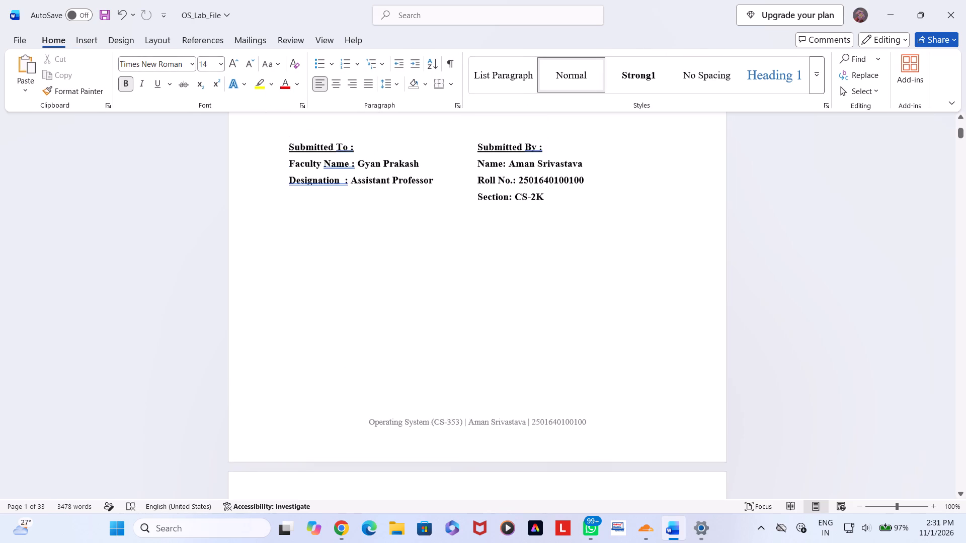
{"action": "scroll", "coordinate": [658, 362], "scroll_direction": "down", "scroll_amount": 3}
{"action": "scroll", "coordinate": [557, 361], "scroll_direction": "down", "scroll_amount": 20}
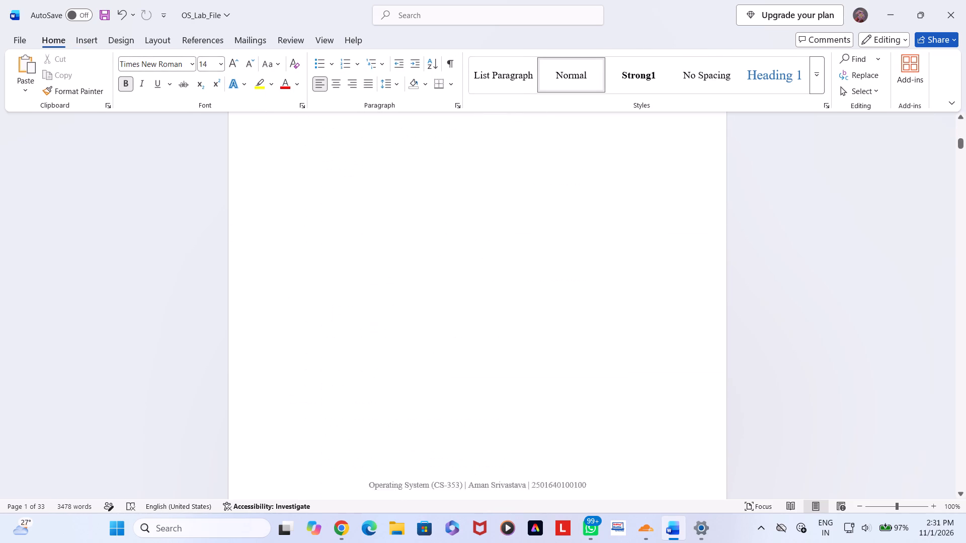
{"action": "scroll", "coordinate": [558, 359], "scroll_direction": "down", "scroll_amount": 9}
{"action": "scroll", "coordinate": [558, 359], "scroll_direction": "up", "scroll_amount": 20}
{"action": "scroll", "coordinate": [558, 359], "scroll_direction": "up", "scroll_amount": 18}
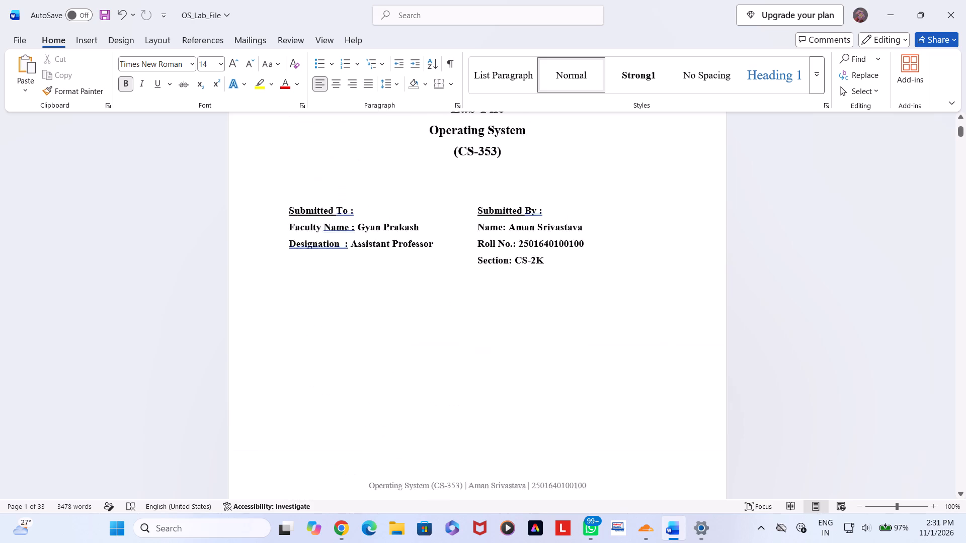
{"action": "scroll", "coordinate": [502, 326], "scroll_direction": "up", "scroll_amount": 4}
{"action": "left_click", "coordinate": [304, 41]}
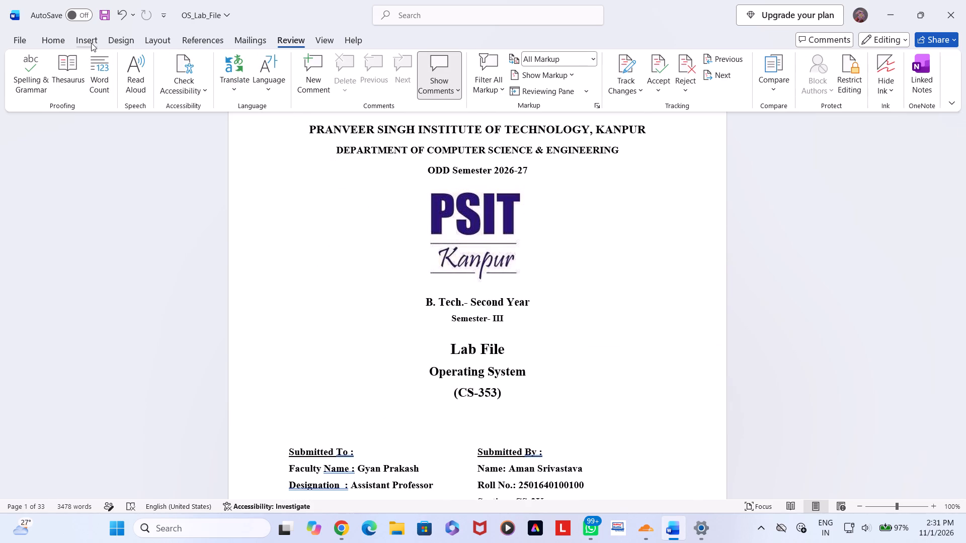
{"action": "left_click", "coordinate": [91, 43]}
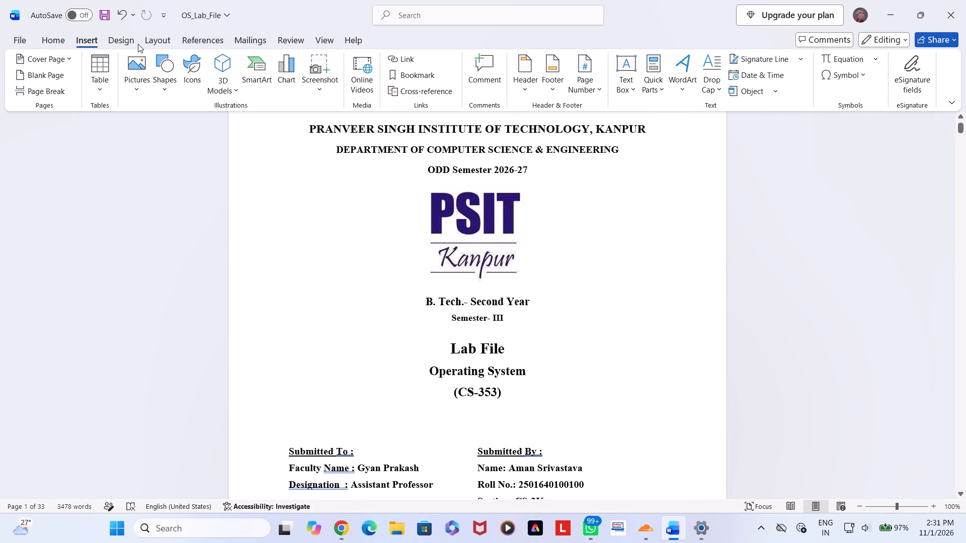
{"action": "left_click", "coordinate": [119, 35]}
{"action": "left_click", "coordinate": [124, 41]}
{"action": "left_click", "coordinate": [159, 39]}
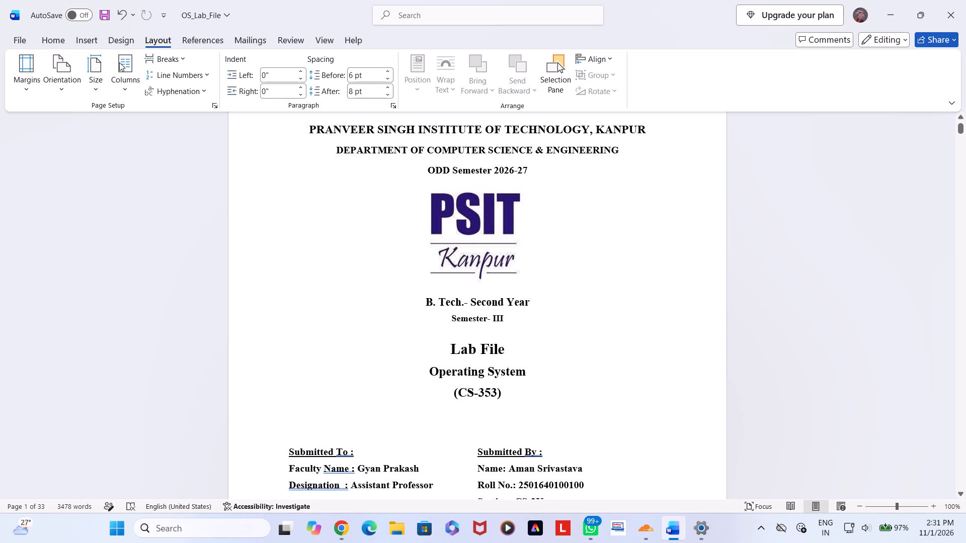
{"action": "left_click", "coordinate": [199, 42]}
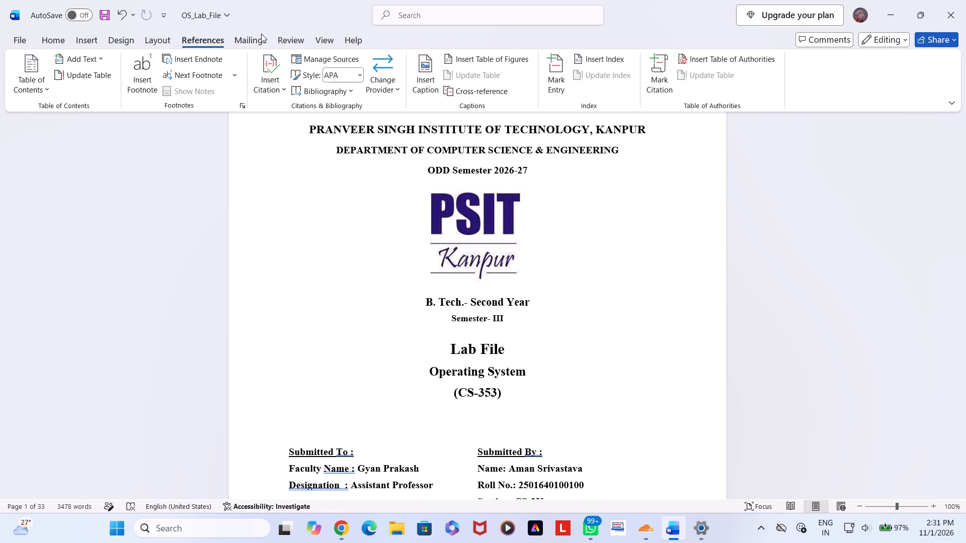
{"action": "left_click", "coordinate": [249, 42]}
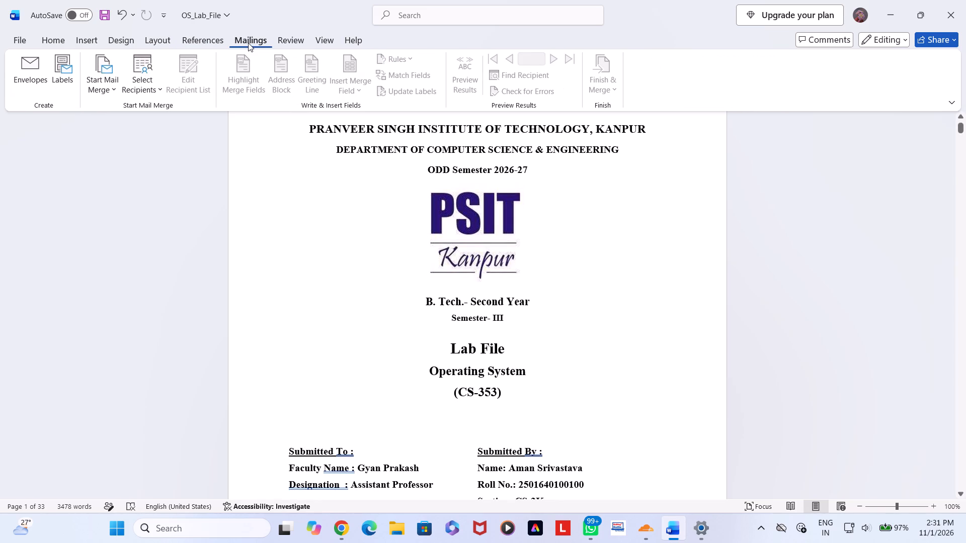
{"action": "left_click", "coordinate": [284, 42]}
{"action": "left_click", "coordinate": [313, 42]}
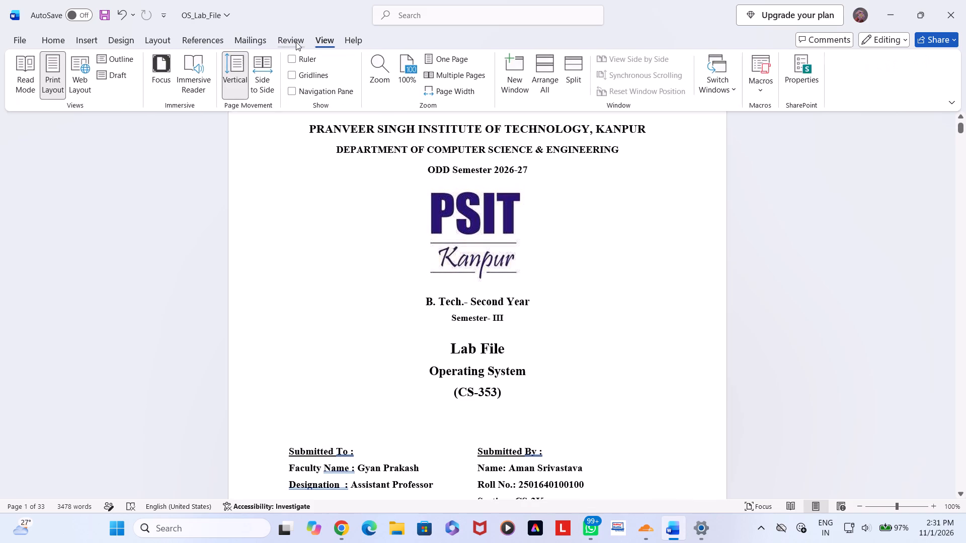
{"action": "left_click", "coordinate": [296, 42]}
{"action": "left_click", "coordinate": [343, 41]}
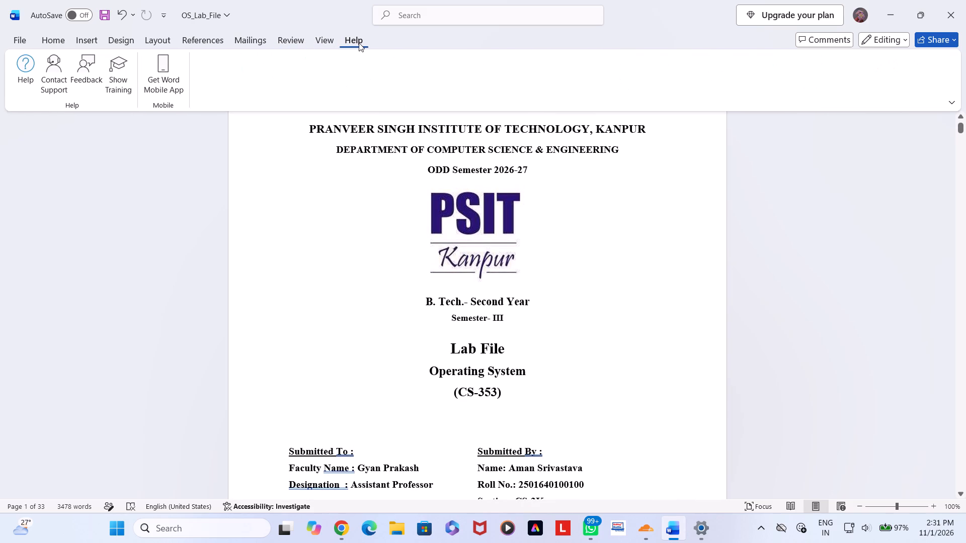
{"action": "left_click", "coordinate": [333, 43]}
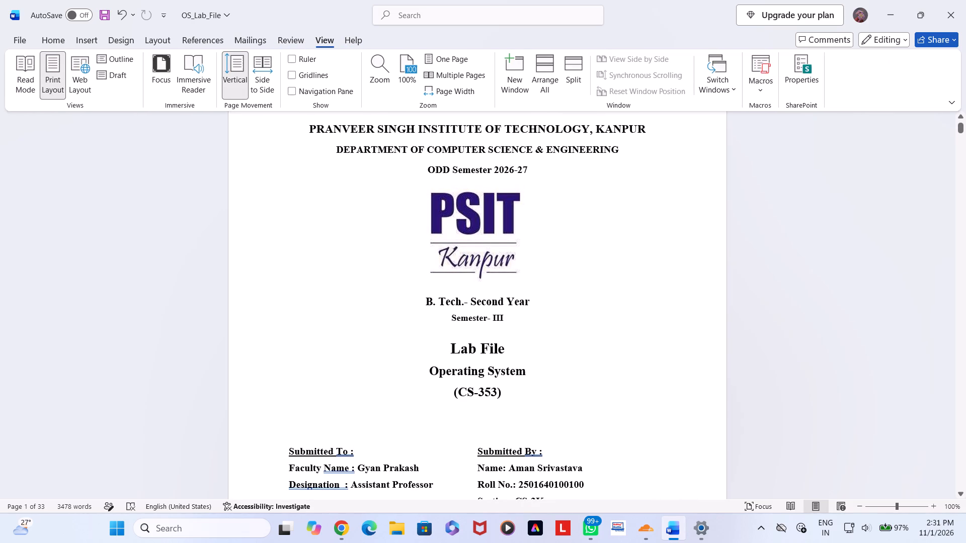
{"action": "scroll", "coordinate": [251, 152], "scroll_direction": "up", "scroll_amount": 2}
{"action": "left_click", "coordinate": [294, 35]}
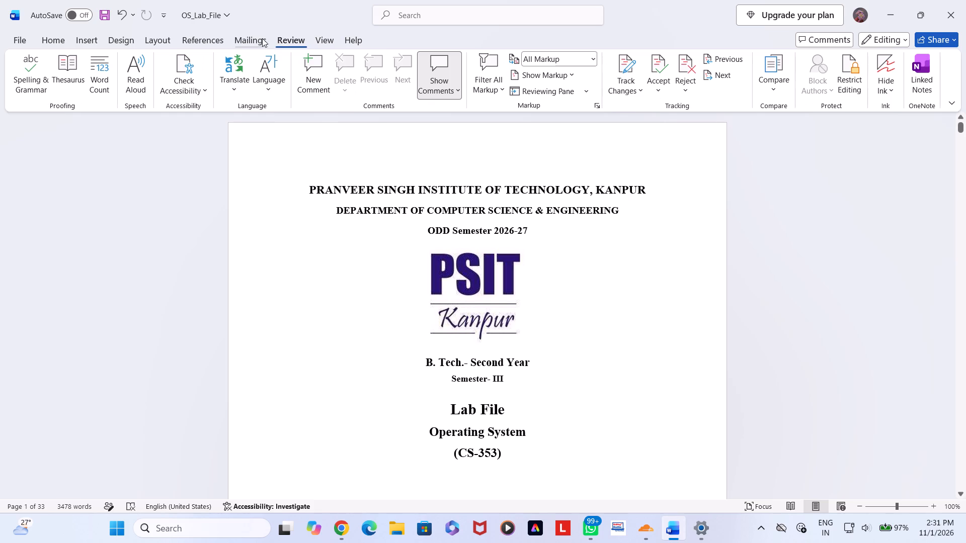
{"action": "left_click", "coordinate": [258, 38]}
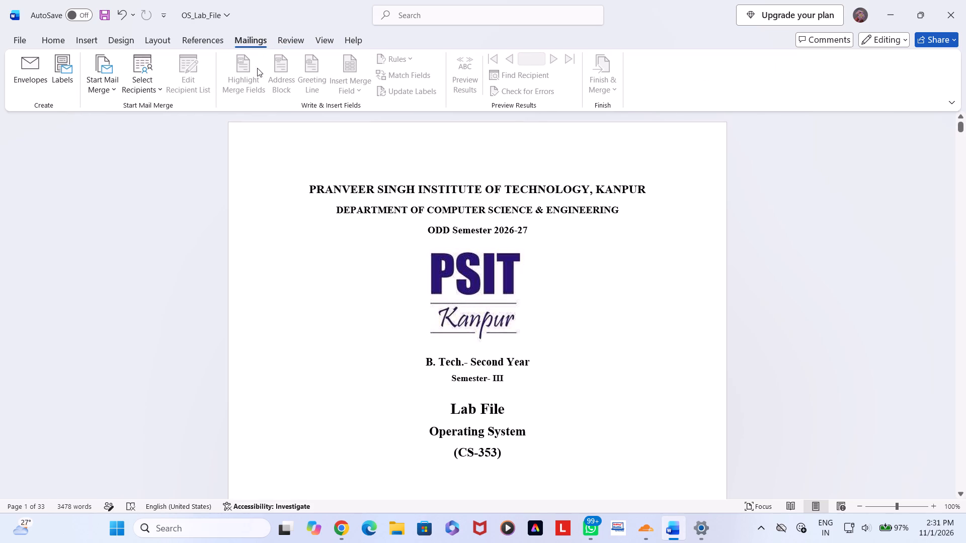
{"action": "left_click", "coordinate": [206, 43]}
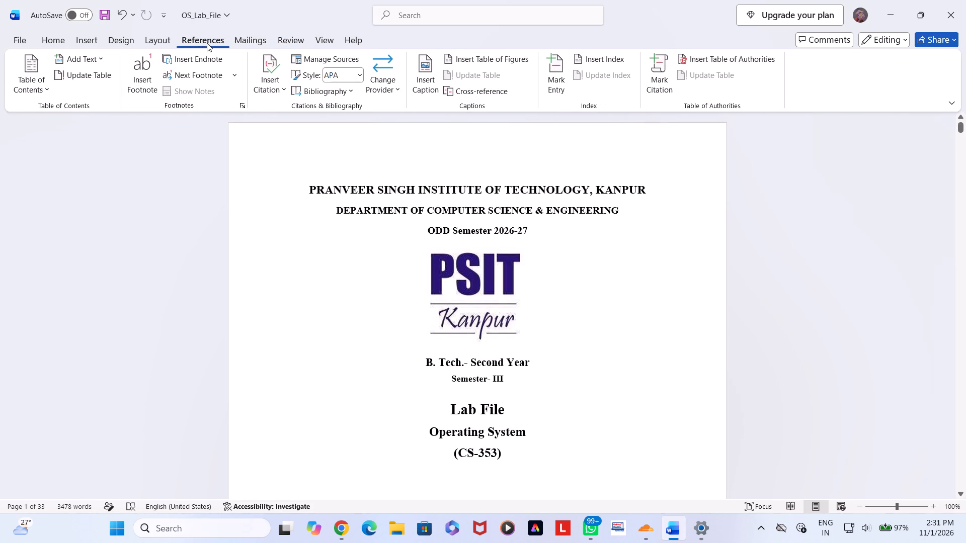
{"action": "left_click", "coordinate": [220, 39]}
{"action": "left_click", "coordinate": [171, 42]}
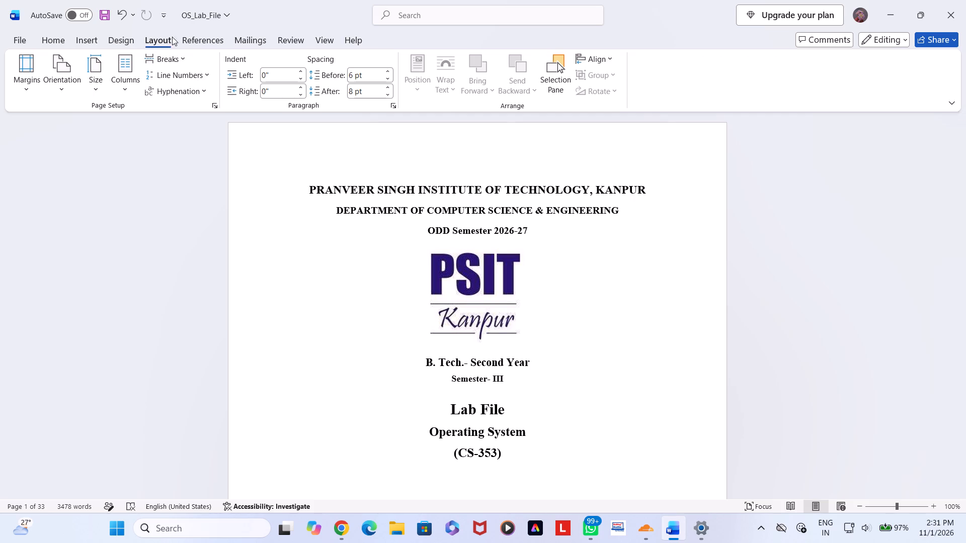
Apply a Box page border to the whole document.
{"action": "left_click", "coordinate": [132, 46]}
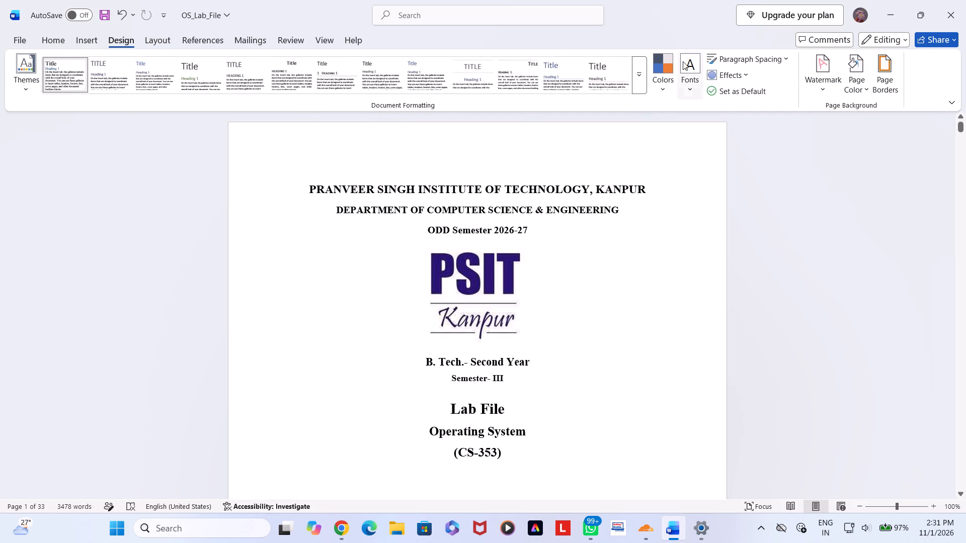
{"action": "left_click", "coordinate": [889, 90]}
{"action": "left_click", "coordinate": [327, 207]}
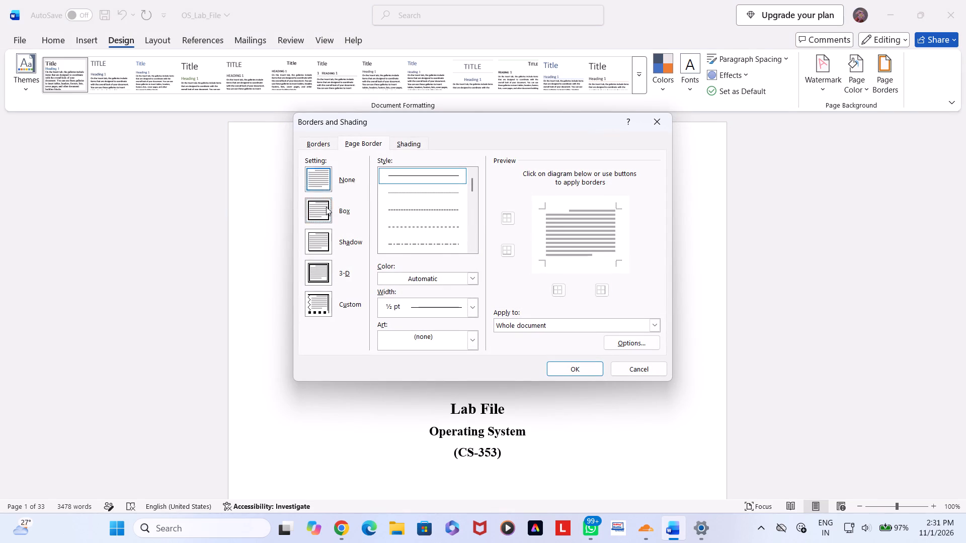
{"action": "left_click", "coordinate": [326, 207]}
{"action": "left_click", "coordinate": [327, 233]}
{"action": "left_click", "coordinate": [324, 215]}
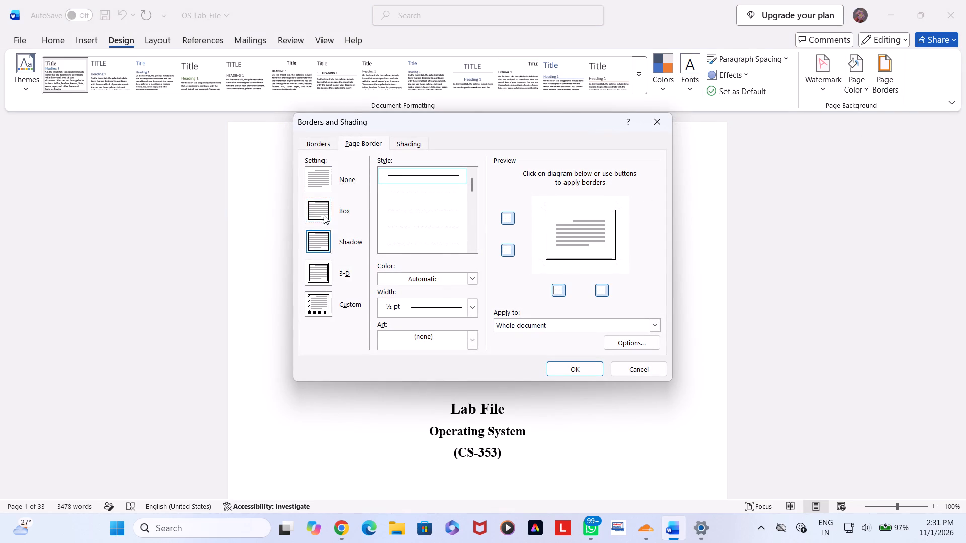
{"action": "left_click", "coordinate": [566, 369]}
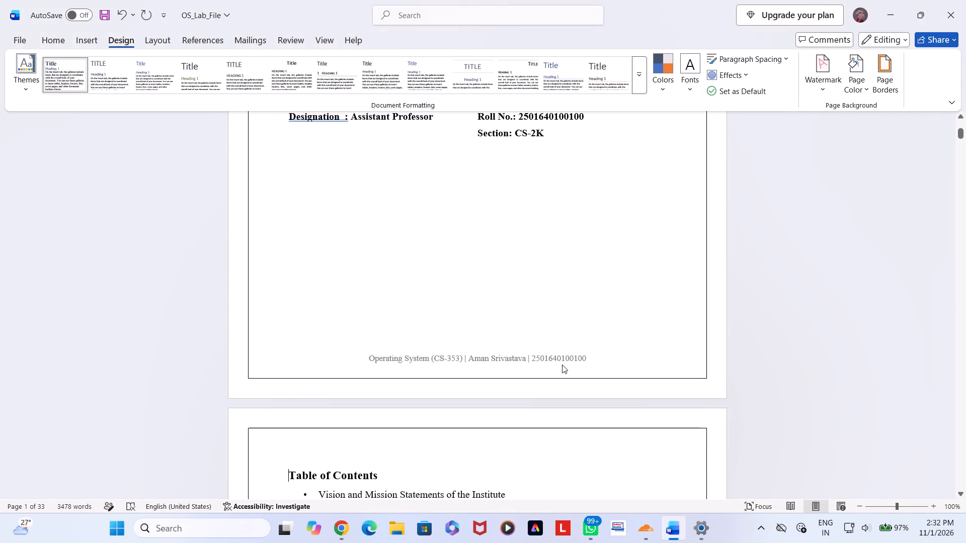
Examine the page border and footer across all pages of the document, including a zoomed-out overview.
{"action": "scroll", "coordinate": [597, 313], "scroll_direction": "up", "scroll_amount": 14}
{"action": "scroll", "coordinate": [597, 313], "scroll_direction": "down", "scroll_amount": 6}
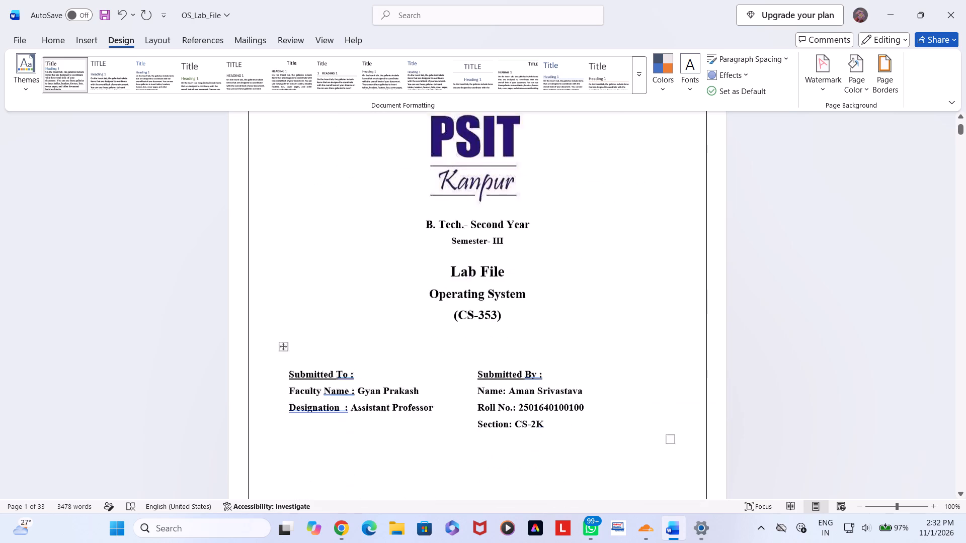
{"action": "scroll", "coordinate": [592, 308], "scroll_direction": "down", "scroll_amount": 6}
{"action": "scroll", "coordinate": [588, 307], "scroll_direction": "down", "scroll_amount": 8, "text": "ctrl"}
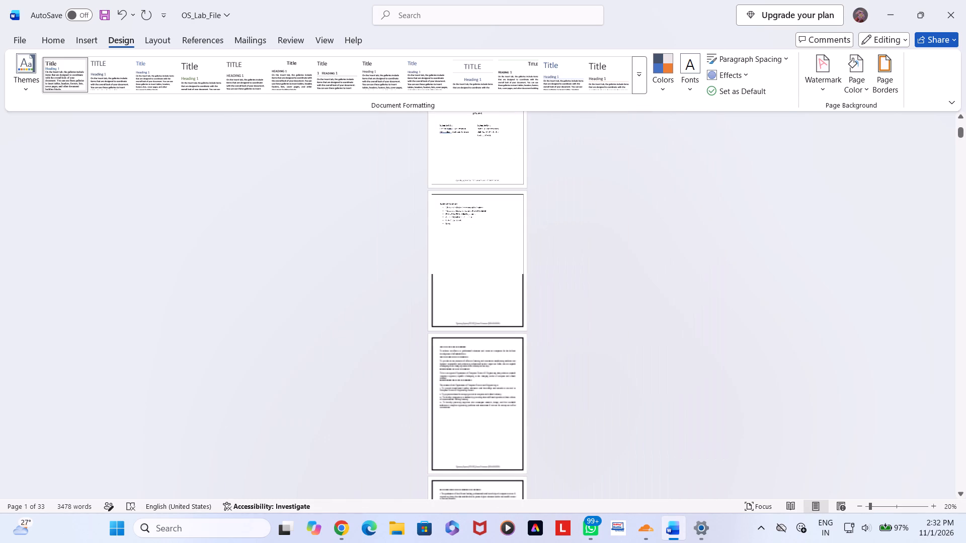
{"action": "scroll", "coordinate": [579, 262], "scroll_direction": "up", "scroll_amount": 10}
{"action": "scroll", "coordinate": [542, 226], "scroll_direction": "up", "scroll_amount": 4}
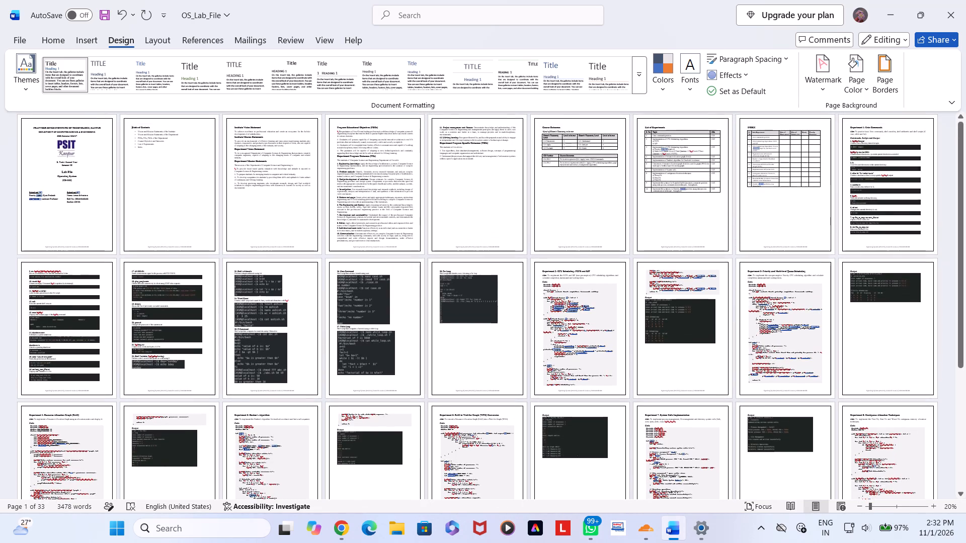
{"action": "scroll", "coordinate": [108, 238], "scroll_direction": "up", "scroll_amount": 5, "text": "ctrl"}
{"action": "scroll", "coordinate": [285, 228], "scroll_direction": "up", "scroll_amount": 13}
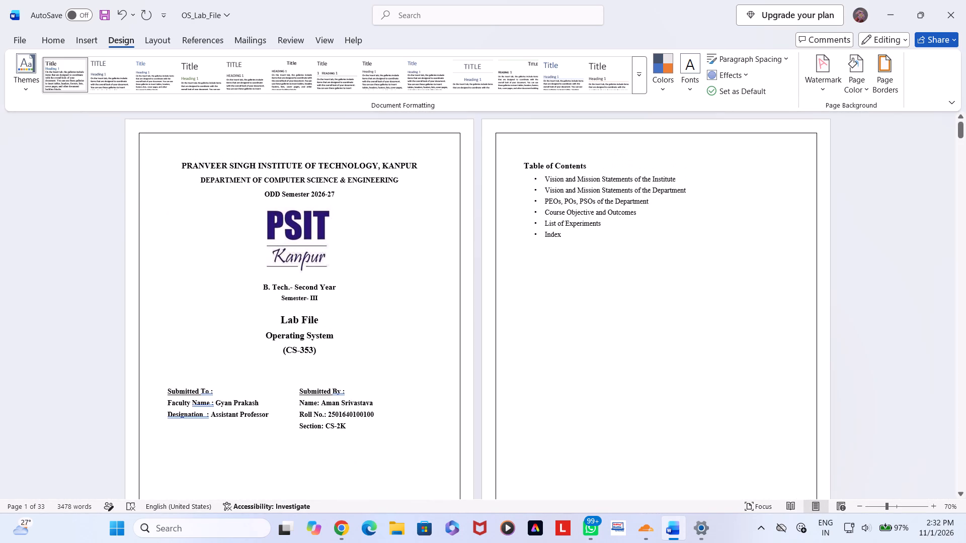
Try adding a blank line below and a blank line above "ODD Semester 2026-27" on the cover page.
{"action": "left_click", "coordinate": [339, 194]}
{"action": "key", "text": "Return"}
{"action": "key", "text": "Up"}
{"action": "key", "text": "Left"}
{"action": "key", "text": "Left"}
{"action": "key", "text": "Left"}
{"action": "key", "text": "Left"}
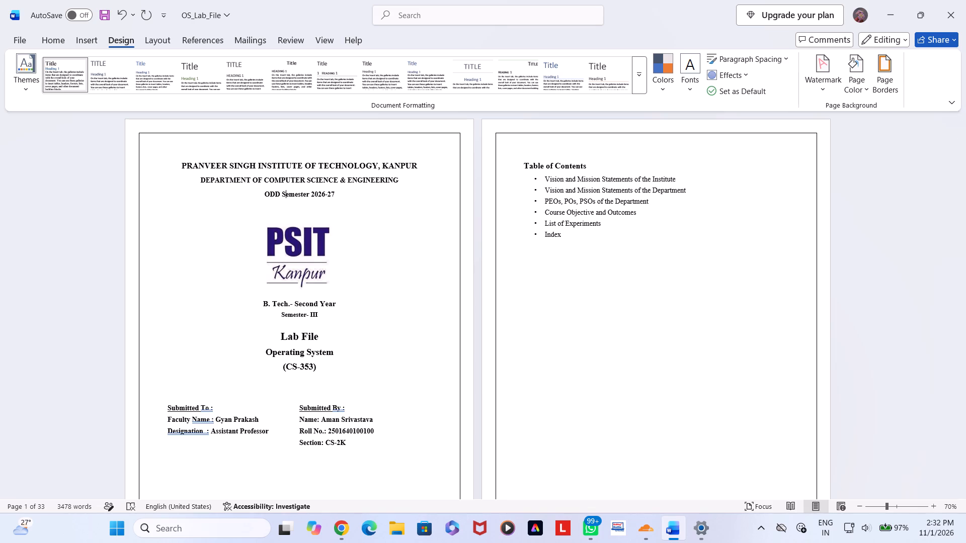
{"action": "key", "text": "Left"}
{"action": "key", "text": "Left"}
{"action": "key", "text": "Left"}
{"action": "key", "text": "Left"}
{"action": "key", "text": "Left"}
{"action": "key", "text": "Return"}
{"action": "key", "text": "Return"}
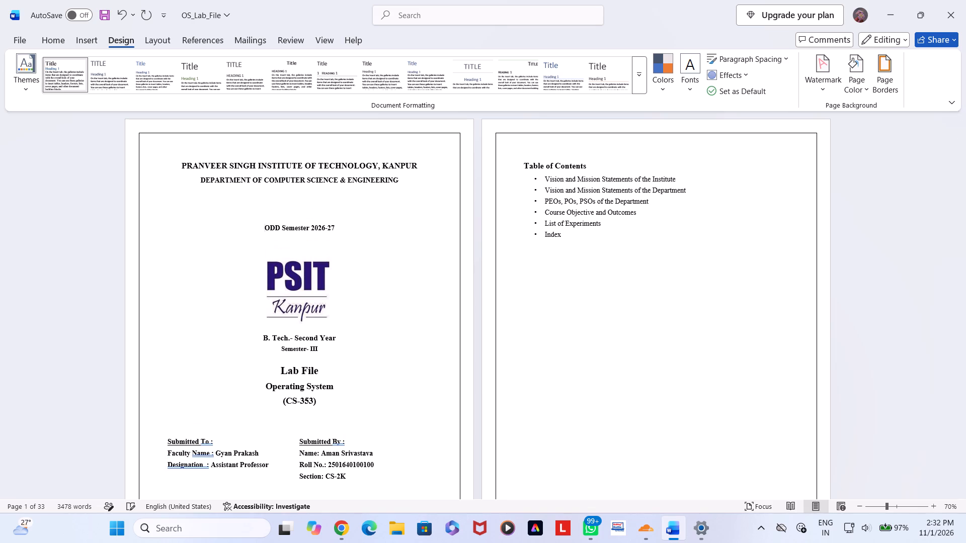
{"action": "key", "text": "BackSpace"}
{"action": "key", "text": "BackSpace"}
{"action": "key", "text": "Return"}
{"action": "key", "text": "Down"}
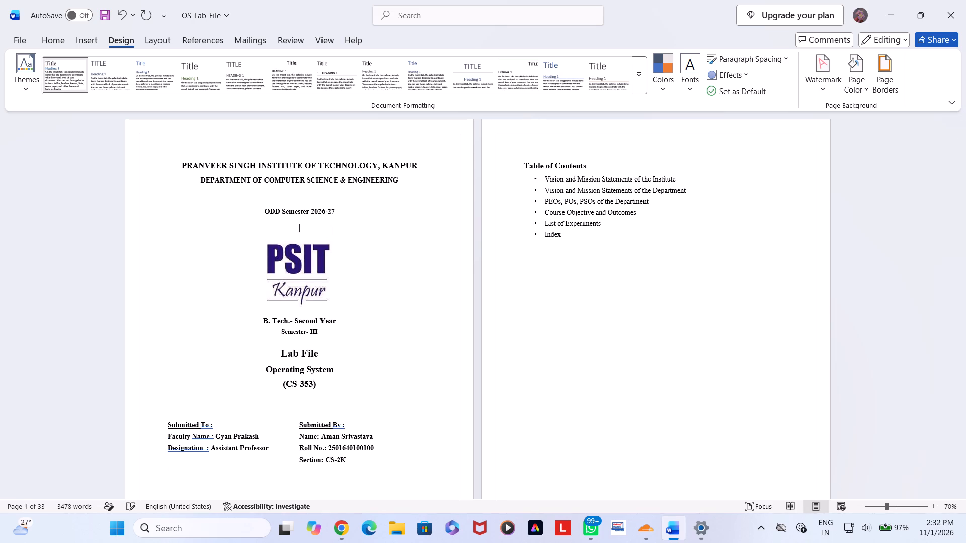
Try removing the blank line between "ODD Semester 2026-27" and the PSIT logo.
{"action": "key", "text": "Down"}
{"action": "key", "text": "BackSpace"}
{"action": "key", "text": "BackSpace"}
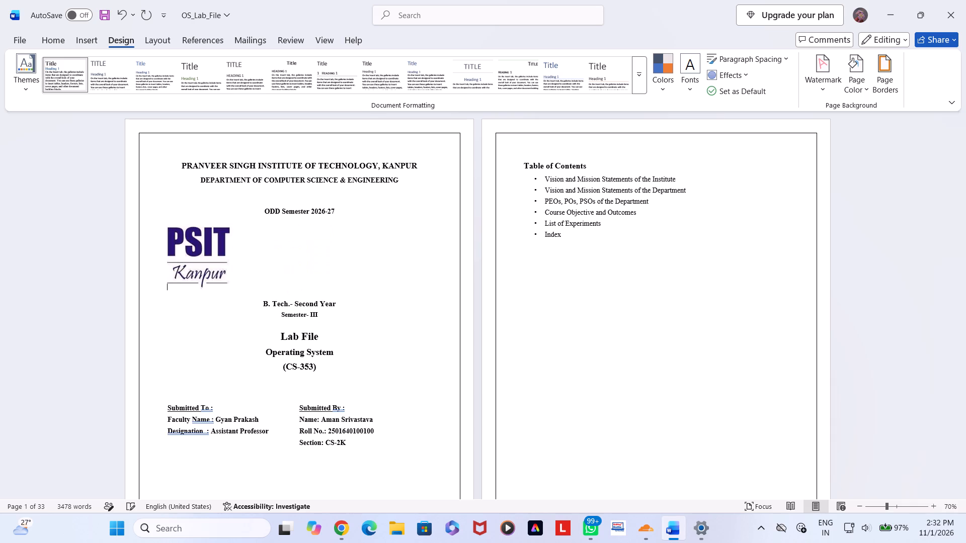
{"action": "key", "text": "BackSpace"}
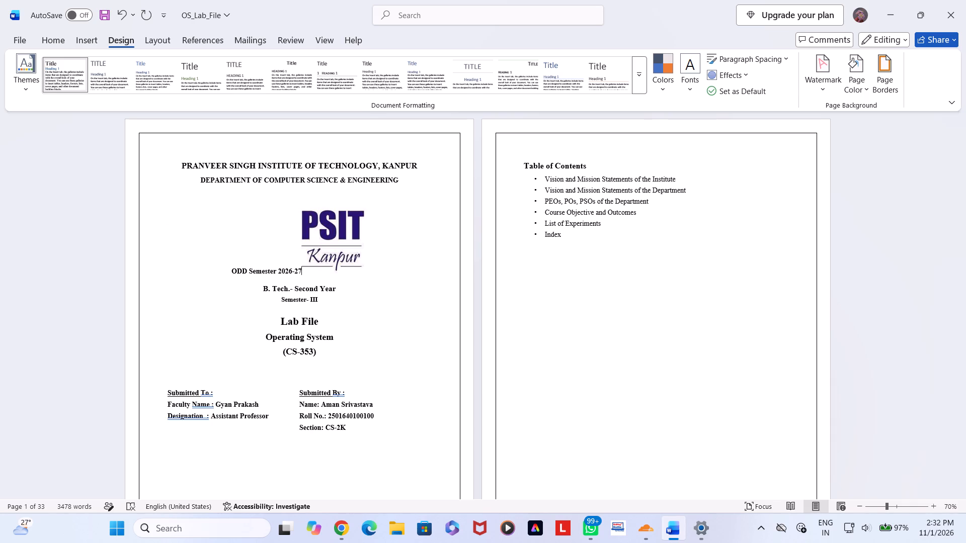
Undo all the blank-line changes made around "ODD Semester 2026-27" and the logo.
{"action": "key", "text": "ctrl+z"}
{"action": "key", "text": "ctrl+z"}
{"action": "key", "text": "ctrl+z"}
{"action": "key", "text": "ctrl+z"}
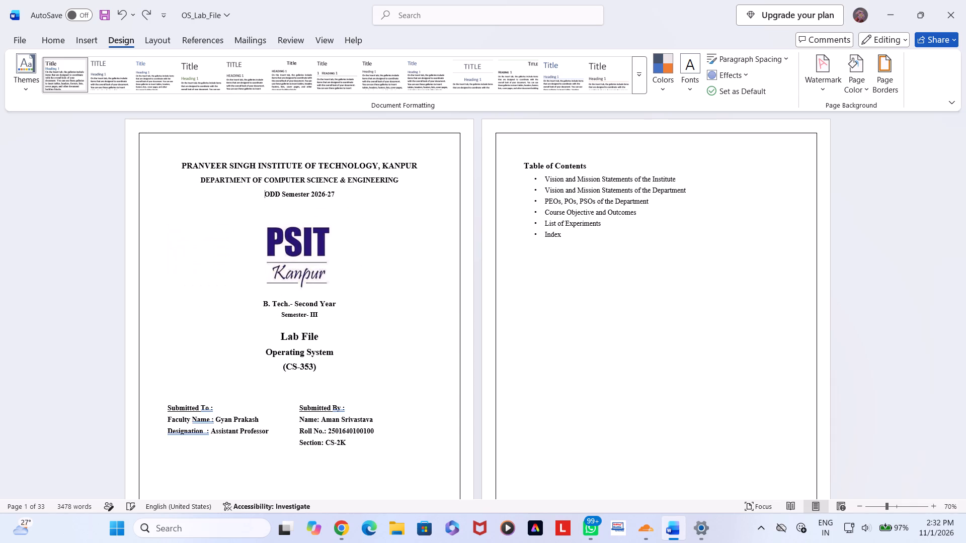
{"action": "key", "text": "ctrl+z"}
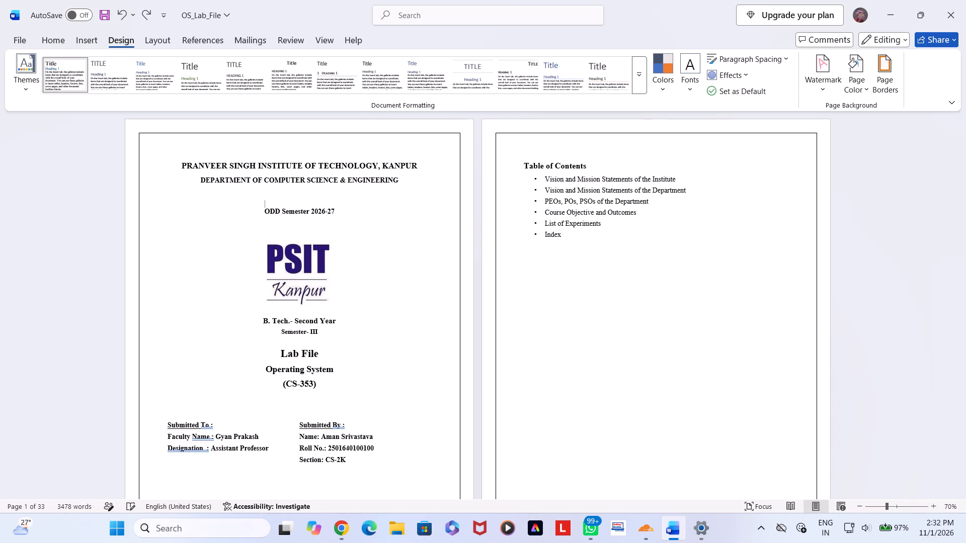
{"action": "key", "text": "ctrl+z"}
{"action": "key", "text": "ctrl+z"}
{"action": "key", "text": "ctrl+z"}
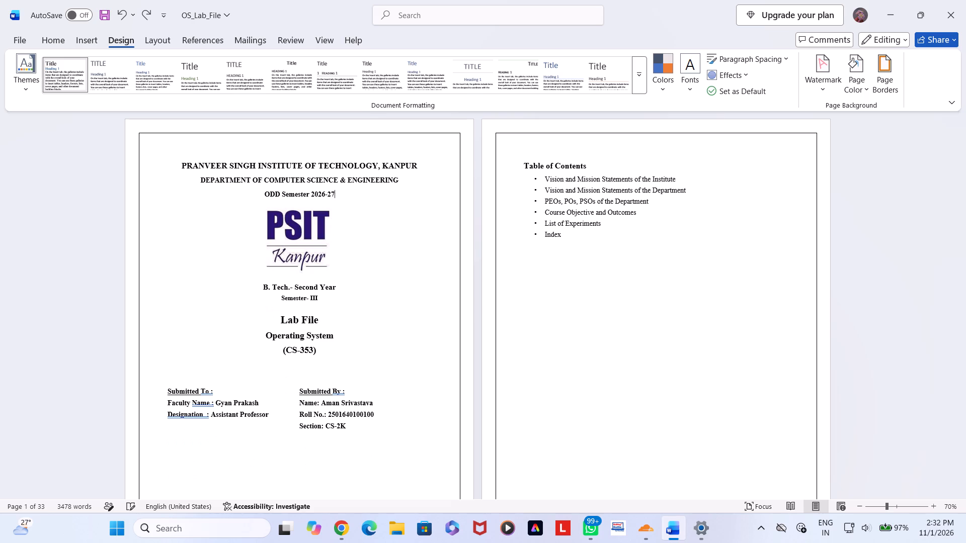
Insert one blank line above "ODD Semester 2026-27" on the cover page.
{"action": "key", "text": "Left"}
{"action": "key", "text": "Left"}
{"action": "key", "text": "Left"}
{"action": "key", "text": "Left"}
{"action": "key", "text": "Left"}
{"action": "key", "text": "Left"}
{"action": "key", "text": "Left"}
{"action": "key", "text": "Left"}
{"action": "key", "text": "Left"}
{"action": "key", "text": "Left"}
{"action": "key", "text": "Left"}
{"action": "key", "text": "Left"}
{"action": "key", "text": "Left"}
{"action": "key", "text": "Left"}
{"action": "key", "text": "Left"}
{"action": "key", "text": "Left"}
{"action": "key", "text": "Left"}
{"action": "key", "text": "Left"}
{"action": "key", "text": "Left"}
{"action": "key", "text": "Left"}
{"action": "key", "text": "Return"}
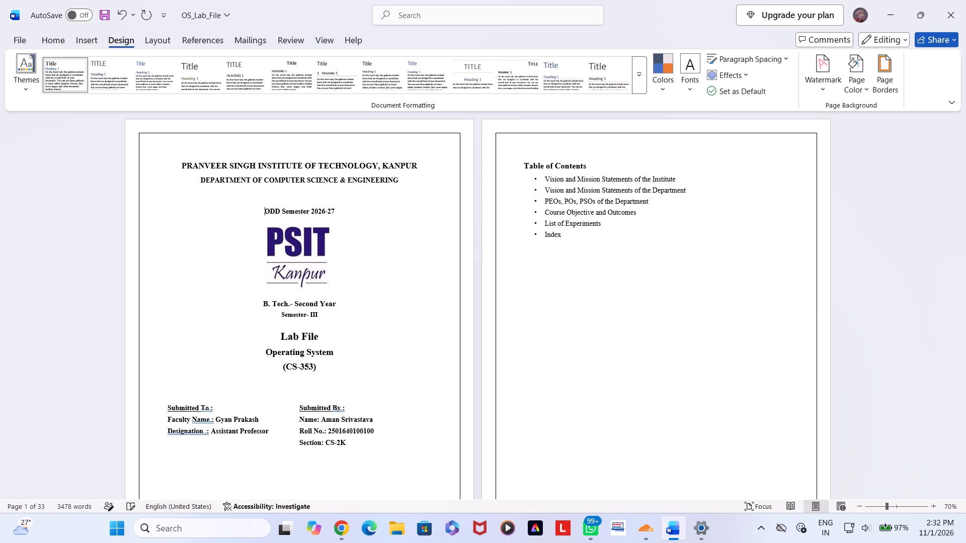
Insert one blank line between the PSIT logo and "B. Tech.- Second Year" on the cover page.
{"action": "key", "text": "Down"}
{"action": "key", "text": "Down"}
{"action": "key", "text": "Return"}
{"action": "key", "text": "Down"}
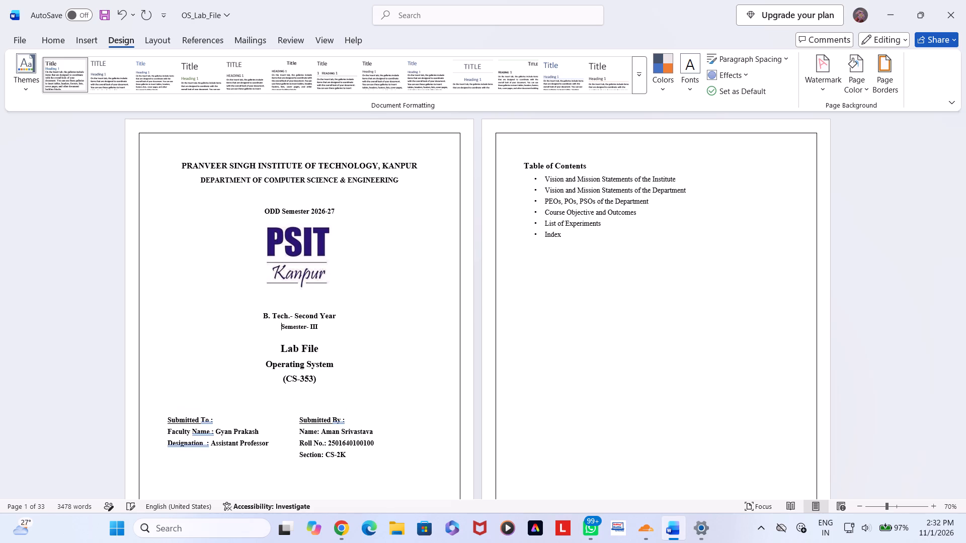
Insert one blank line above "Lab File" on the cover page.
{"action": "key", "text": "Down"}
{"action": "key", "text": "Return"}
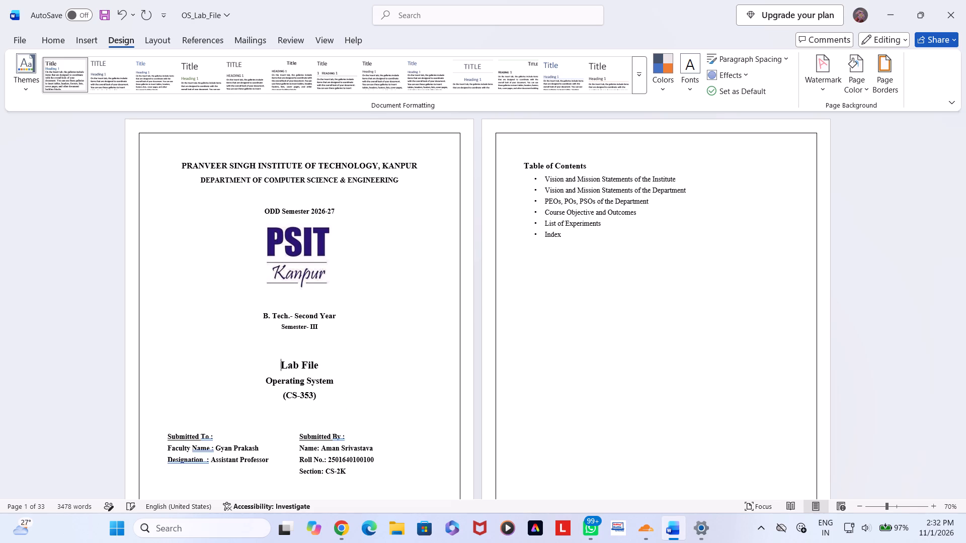
Insert one blank line above "Submitted To.:" in the cover page's details table.
{"action": "key", "text": "Down"}
{"action": "key", "text": "Down"}
{"action": "key", "text": "Down"}
{"action": "key", "text": "Down"}
{"action": "key", "text": "Left"}
{"action": "key", "text": "Left"}
{"action": "key", "text": "Left"}
{"action": "key", "text": "Left"}
{"action": "key", "text": "Left"}
{"action": "key", "text": "Left"}
{"action": "key", "text": "Left"}
{"action": "key", "text": "Left"}
{"action": "key", "text": "Left"}
{"action": "key", "text": "Left"}
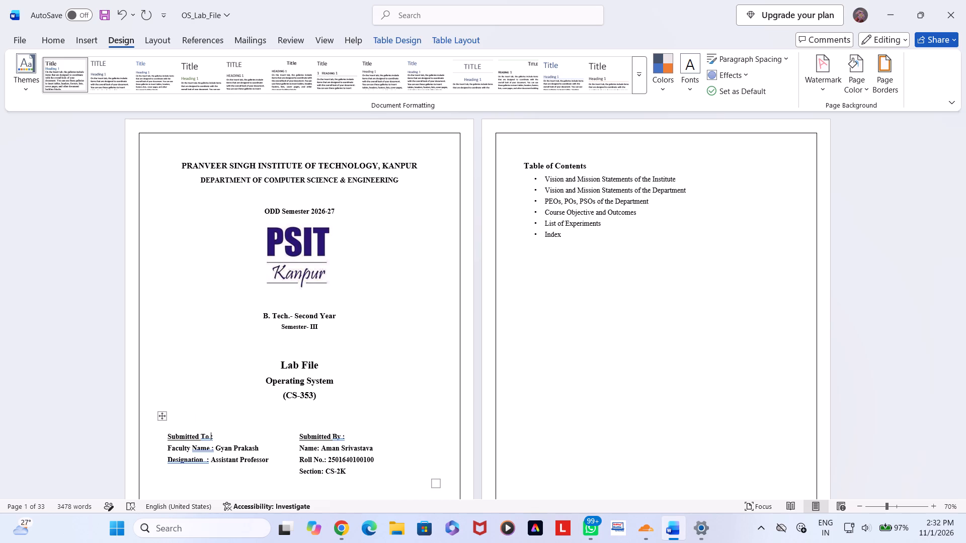
{"action": "key", "text": "Left"}
{"action": "key", "text": "Left"}
{"action": "key", "text": "Left"}
{"action": "key", "text": "Left"}
{"action": "key", "text": "Return"}
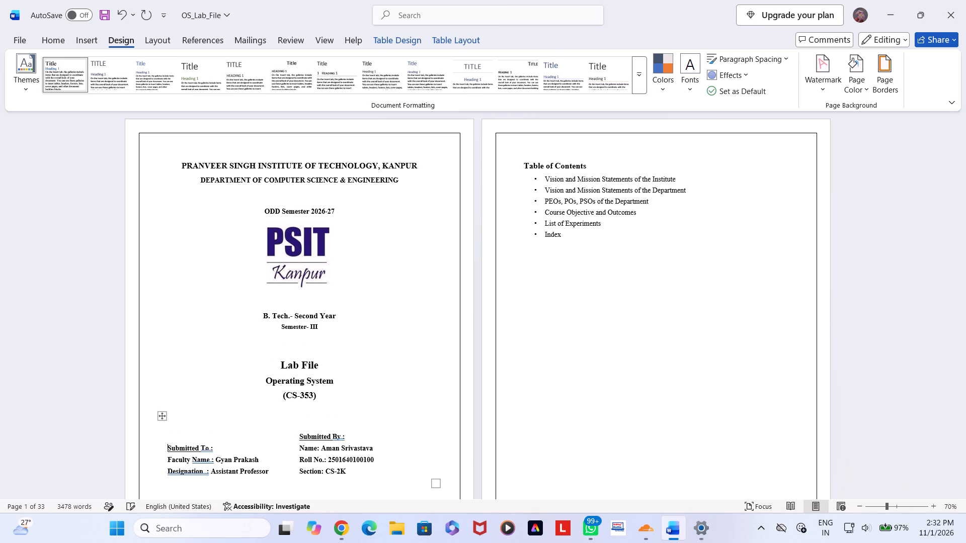
Insert one blank line above "Submitted By.:" so it lines up with "Submitted To.:" in the details table.
{"action": "scroll", "coordinate": [337, 191], "scroll_direction": "down", "scroll_amount": 8}
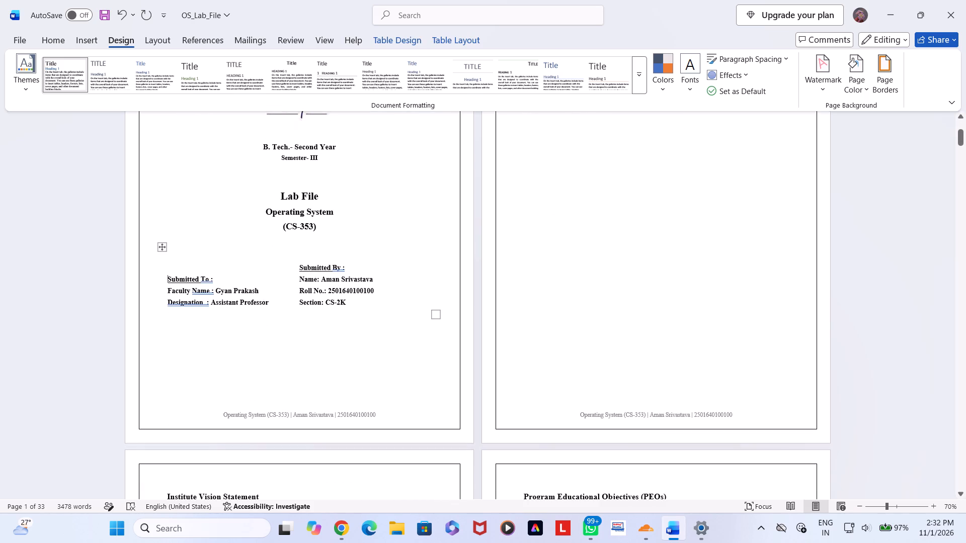
{"action": "left_click", "coordinate": [298, 269]}
{"action": "left_click", "coordinate": [329, 258]}
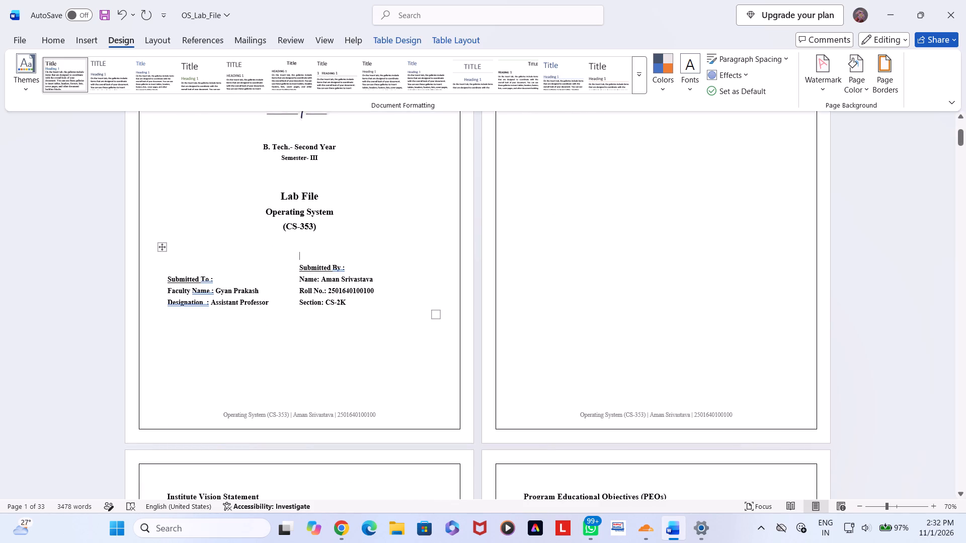
{"action": "left_click", "coordinate": [302, 262]}
{"action": "left_click", "coordinate": [306, 271]}
{"action": "key", "text": "Down"}
{"action": "key", "text": "Left"}
{"action": "key", "text": "Up"}
{"action": "key", "text": "Up"}
{"action": "key", "text": "Down"}
{"action": "key", "text": "Left"}
{"action": "key", "text": "Return"}
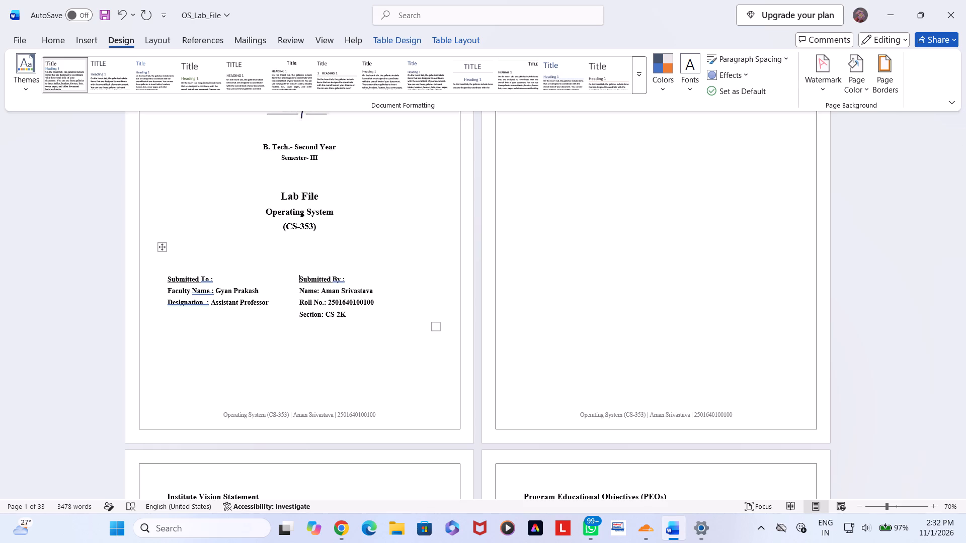
Remove the blank line between the PSIT logo and "B. Tech.- Second Year".
{"action": "left_click", "coordinate": [584, 233]}
{"action": "scroll", "coordinate": [336, 311], "scroll_direction": "up", "scroll_amount": 8}
{"action": "scroll", "coordinate": [336, 311], "scroll_direction": "down", "scroll_amount": 3}
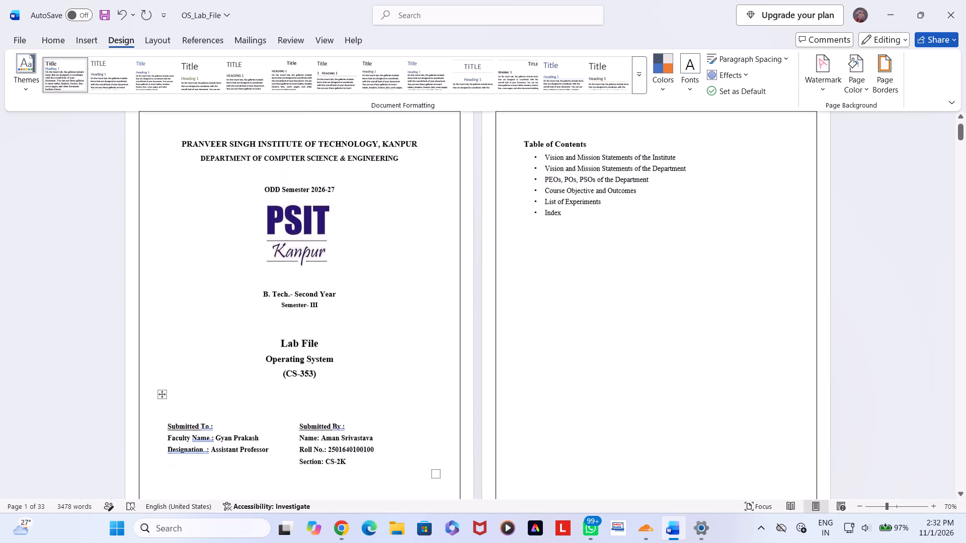
{"action": "scroll", "coordinate": [336, 311], "scroll_direction": "down", "scroll_amount": 2}
{"action": "scroll", "coordinate": [302, 264], "scroll_direction": "up", "scroll_amount": 3}
{"action": "left_click", "coordinate": [258, 265]}
{"action": "left_click", "coordinate": [260, 282]}
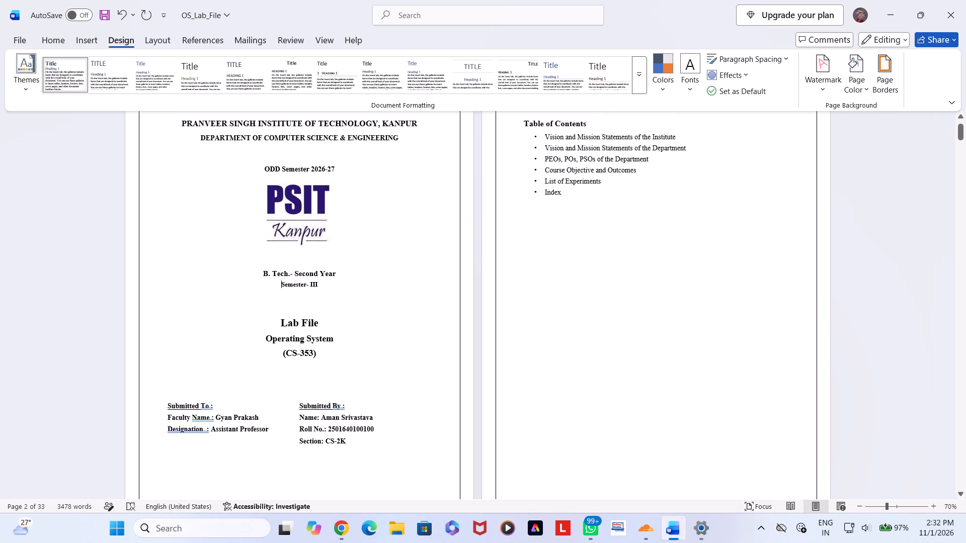
{"action": "left_click", "coordinate": [258, 274]}
{"action": "key", "text": "BackSpace"}
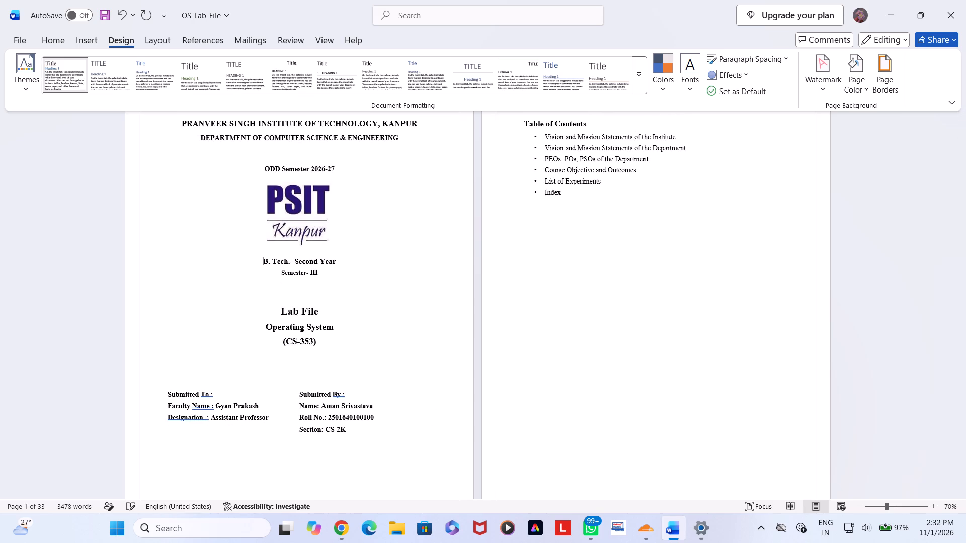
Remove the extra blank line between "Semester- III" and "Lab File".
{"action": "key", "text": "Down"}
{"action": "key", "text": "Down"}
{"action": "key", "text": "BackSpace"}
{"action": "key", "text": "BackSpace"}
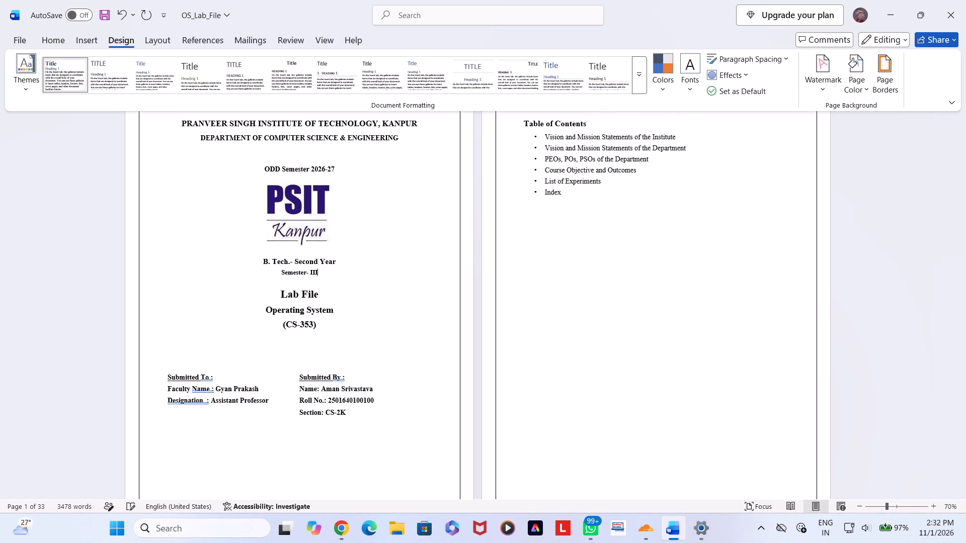
Insert one more blank line above both "Submitted By.:" and "Submitted To.:" in the cover page's details table.
{"action": "scroll", "coordinate": [259, 368], "scroll_direction": "up", "scroll_amount": 5}
{"action": "scroll", "coordinate": [264, 371], "scroll_direction": "down", "scroll_amount": 4}
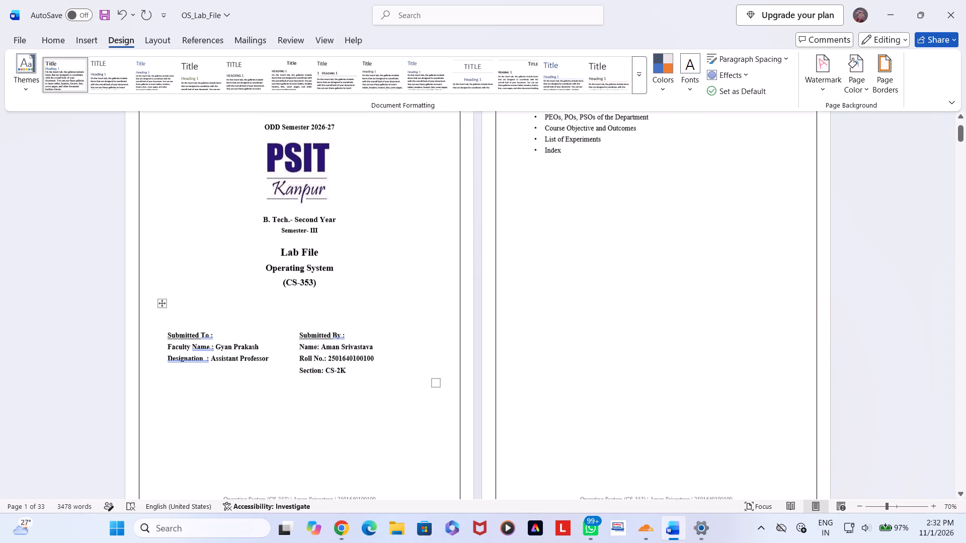
{"action": "left_click", "coordinate": [302, 334]}
{"action": "key", "text": "Left"}
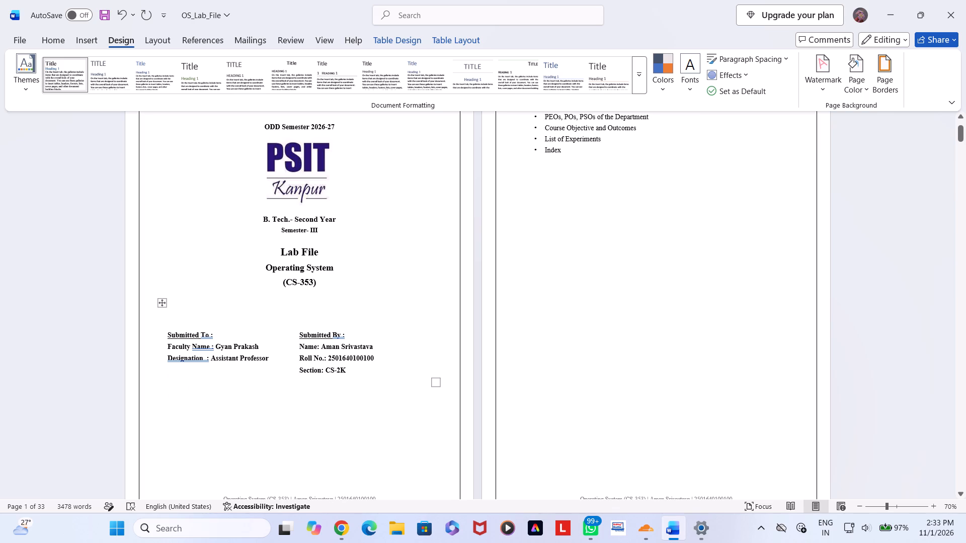
{"action": "key", "text": "Return"}
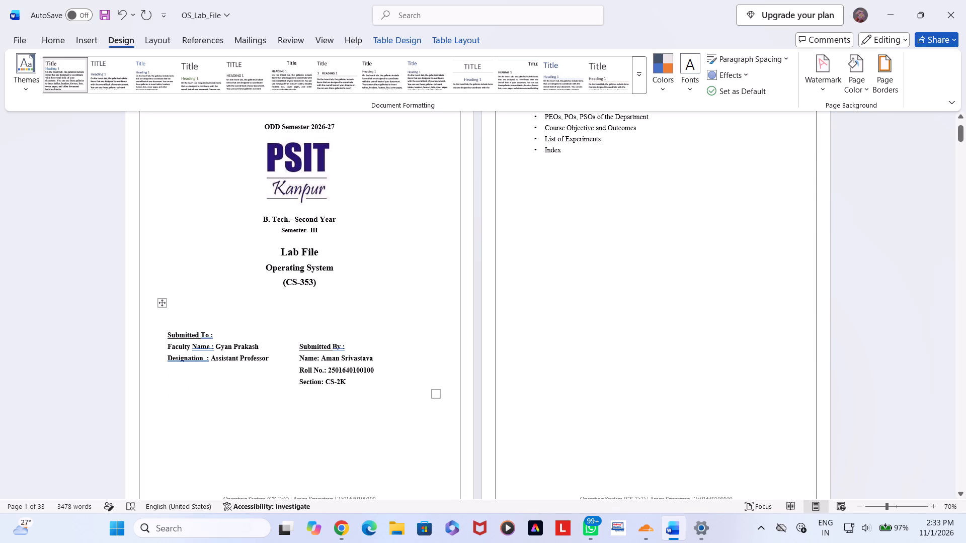
{"action": "left_click", "coordinate": [169, 338]}
{"action": "key", "text": "Return"}
{"action": "scroll", "coordinate": [336, 431], "scroll_direction": "down", "scroll_amount": 8}
{"action": "scroll", "coordinate": [525, 357], "scroll_direction": "up", "scroll_amount": 8}
{"action": "left_click", "coordinate": [546, 320]}
{"action": "scroll", "coordinate": [546, 320], "scroll_direction": "down", "scroll_amount": 8}
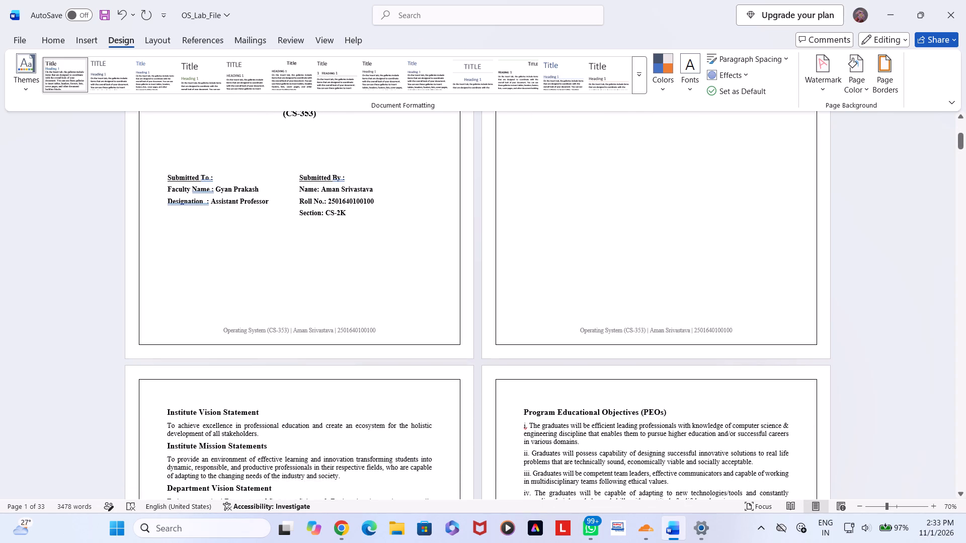
{"action": "scroll", "coordinate": [546, 320], "scroll_direction": "up", "scroll_amount": 15}
Start saving a copy of the document in Downloads and create a new folder there named "os file".
{"action": "left_click", "coordinate": [24, 34]}
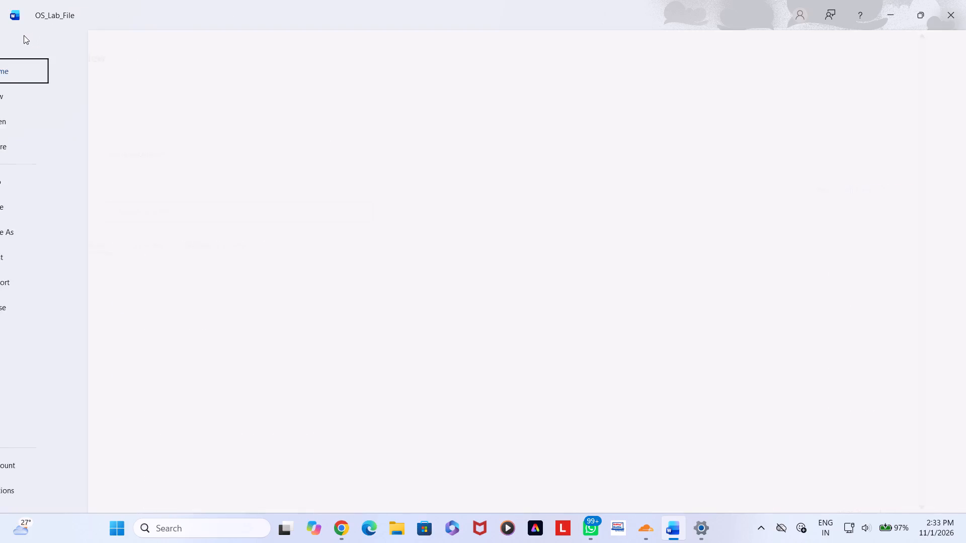
{"action": "left_click", "coordinate": [46, 232]}
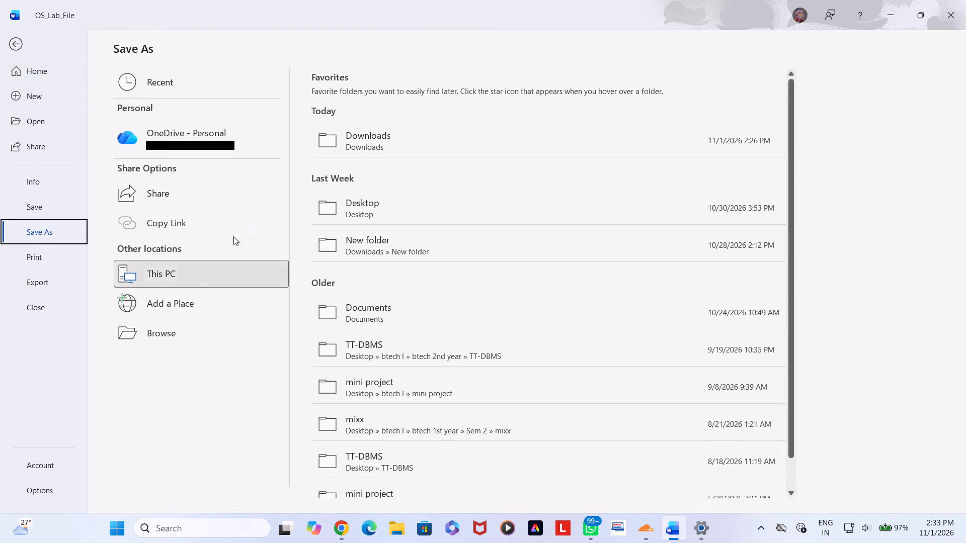
{"action": "double_click", "coordinate": [198, 277]}
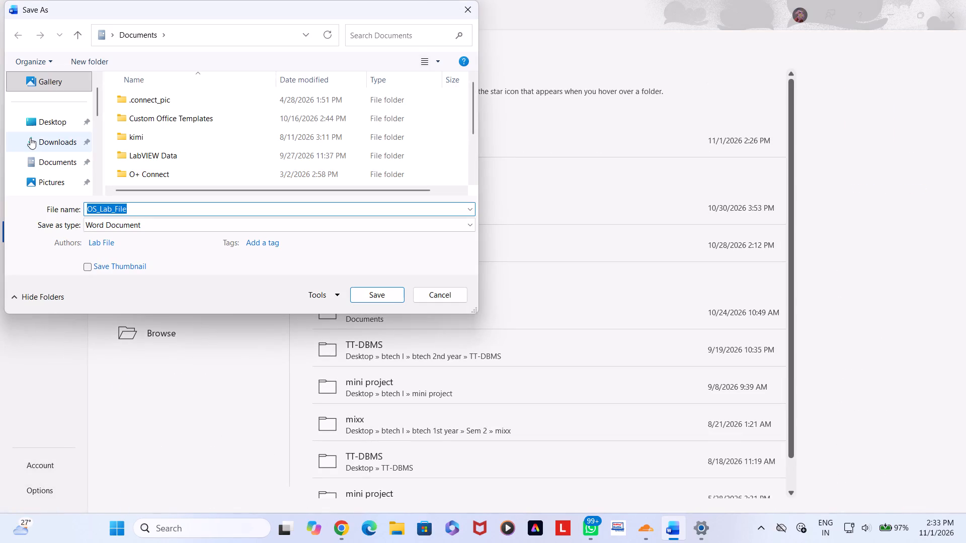
{"action": "double_click", "coordinate": [30, 138]}
{"action": "left_click", "coordinate": [109, 59]}
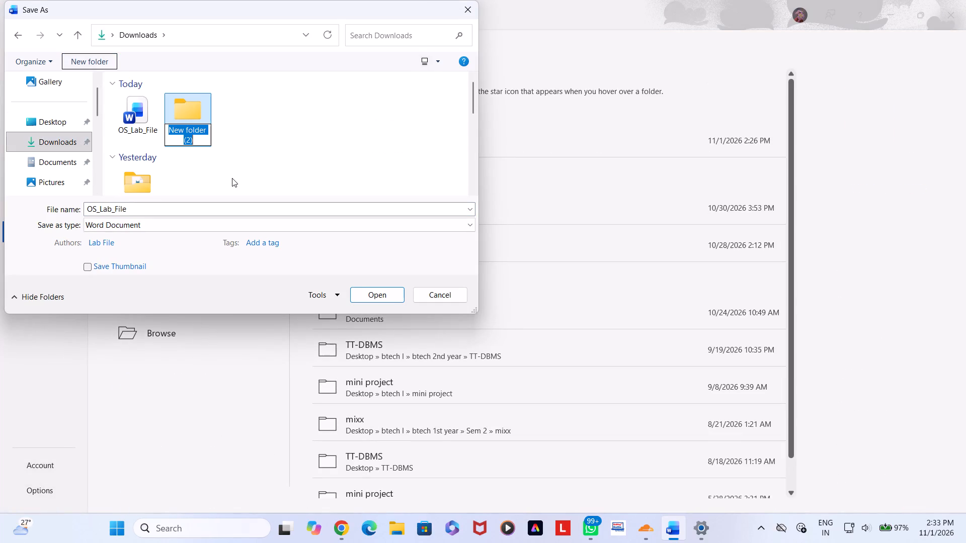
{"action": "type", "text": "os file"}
Save the Word document in the "os file" folder, named with the student's name followed by "OS file".
{"action": "double_click", "coordinate": [202, 108]}
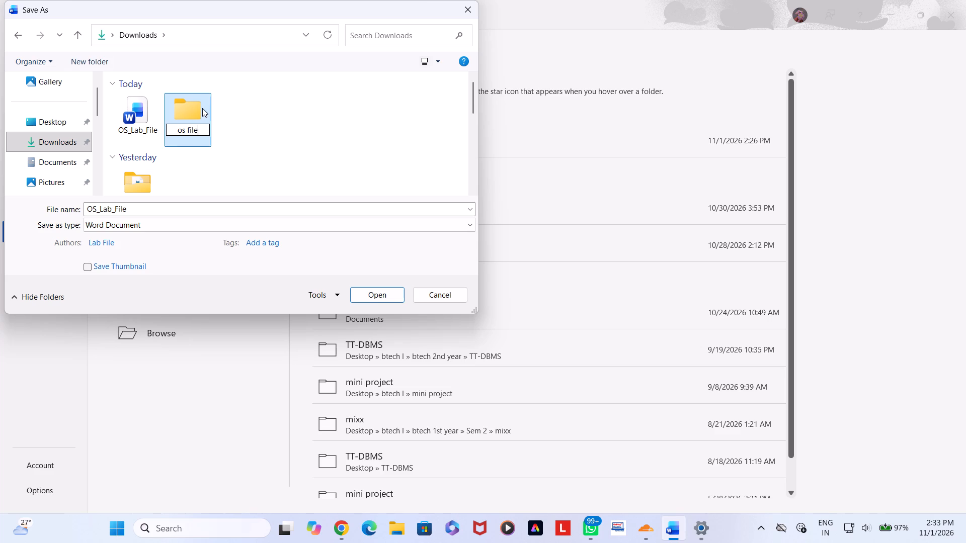
{"action": "left_click", "coordinate": [191, 203]}
{"action": "key", "text": "ctrl+a"}
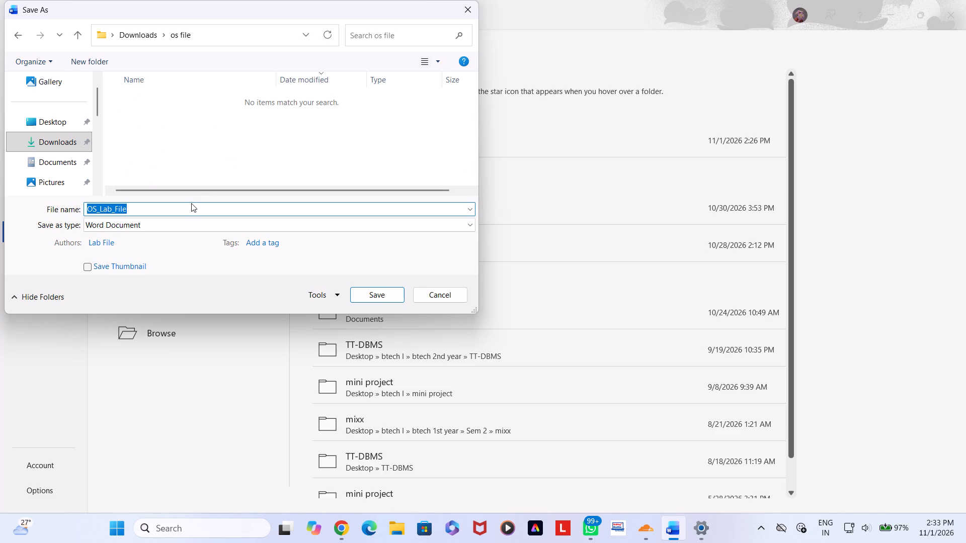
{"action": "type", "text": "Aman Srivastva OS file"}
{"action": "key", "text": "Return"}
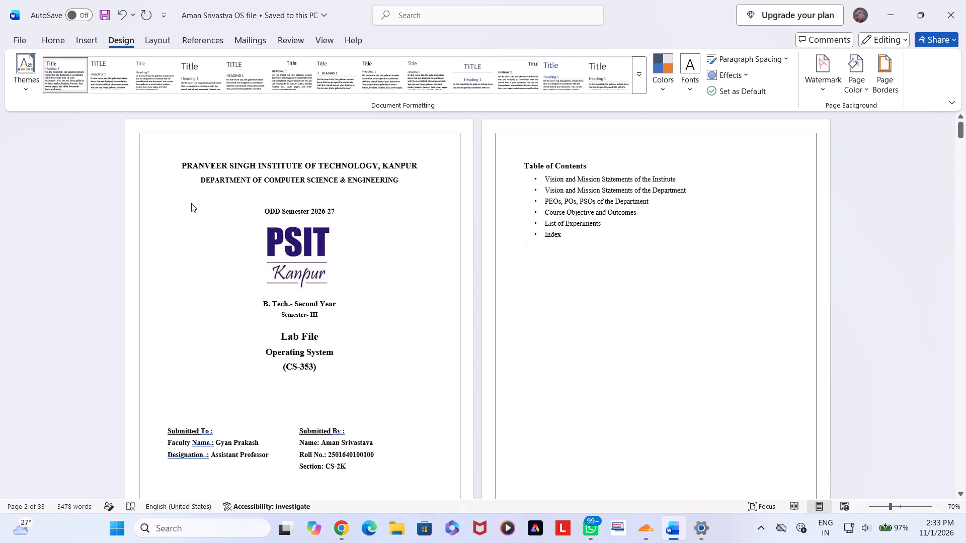
Save a PDF copy of the document in the Downloads folder "os file", keeping the same file name.
{"action": "left_click", "coordinate": [25, 42]}
{"action": "left_click", "coordinate": [52, 241]}
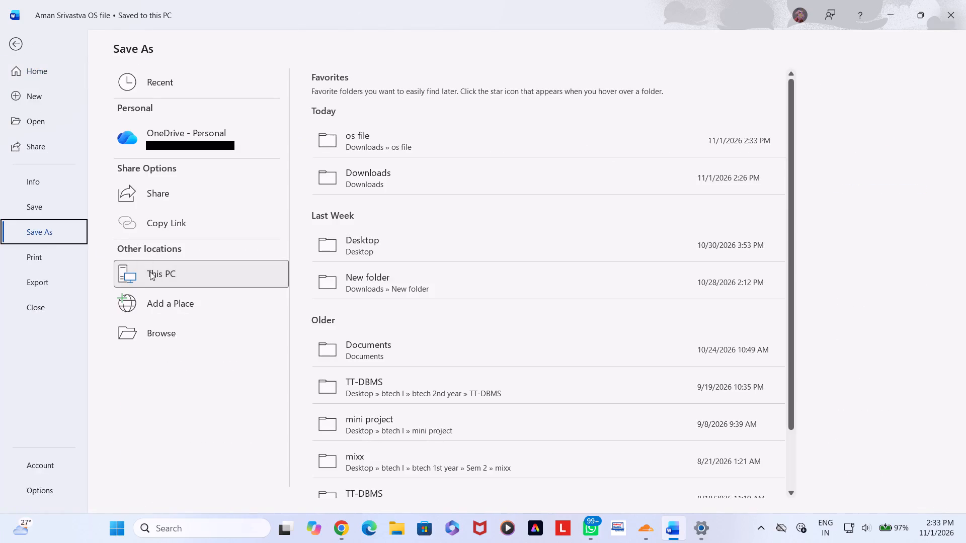
{"action": "double_click", "coordinate": [150, 271]}
{"action": "double_click", "coordinate": [76, 143]}
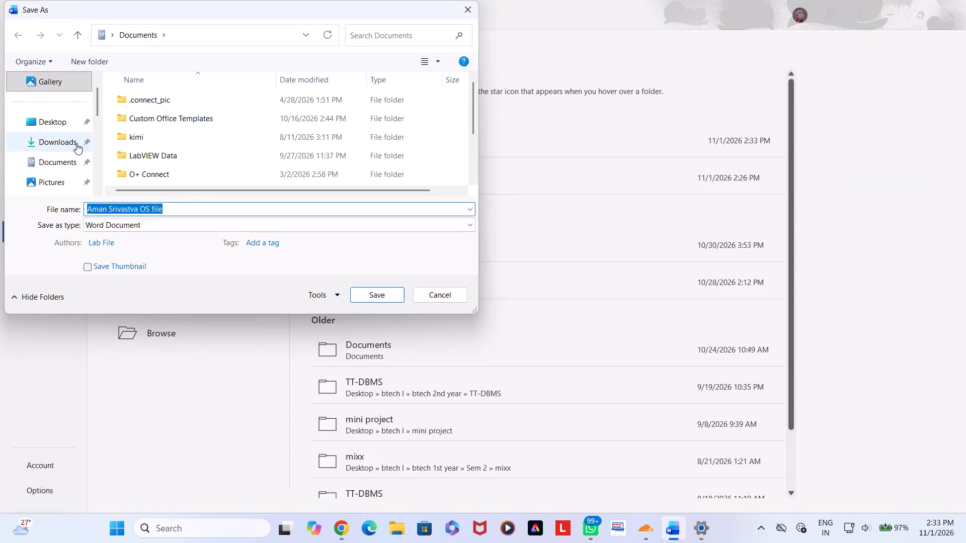
{"action": "double_click", "coordinate": [177, 119]}
{"action": "left_click", "coordinate": [165, 225]}
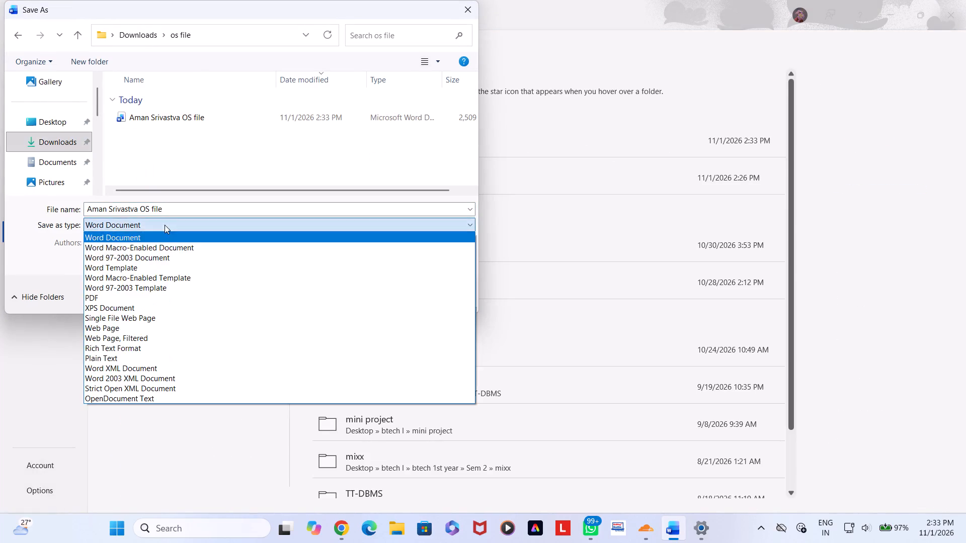
{"action": "left_click", "coordinate": [143, 296]}
{"action": "left_click", "coordinate": [359, 319]}
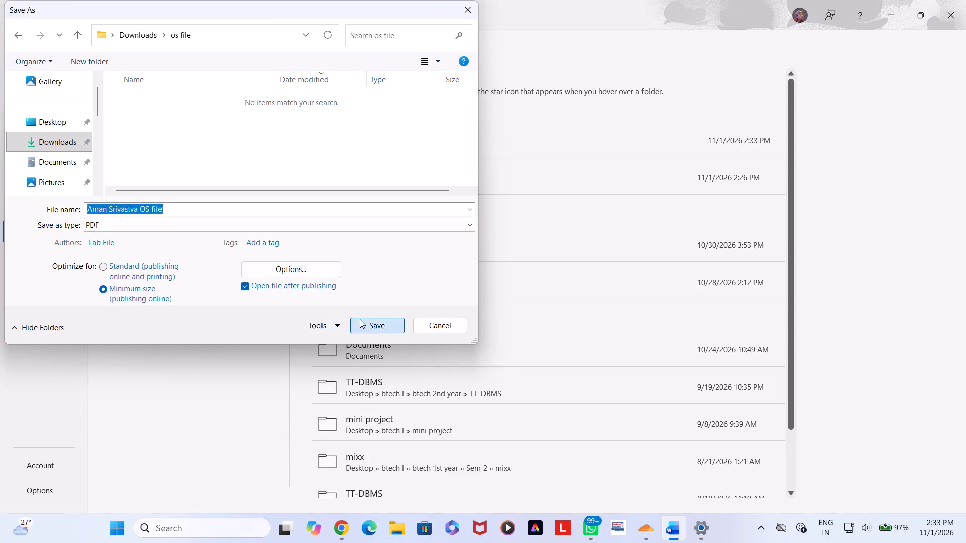
Check the cover page of the exported PDF in Chrome, then close the browser and the Cloudflare One Client window.
{"action": "key", "text": "super+d"}
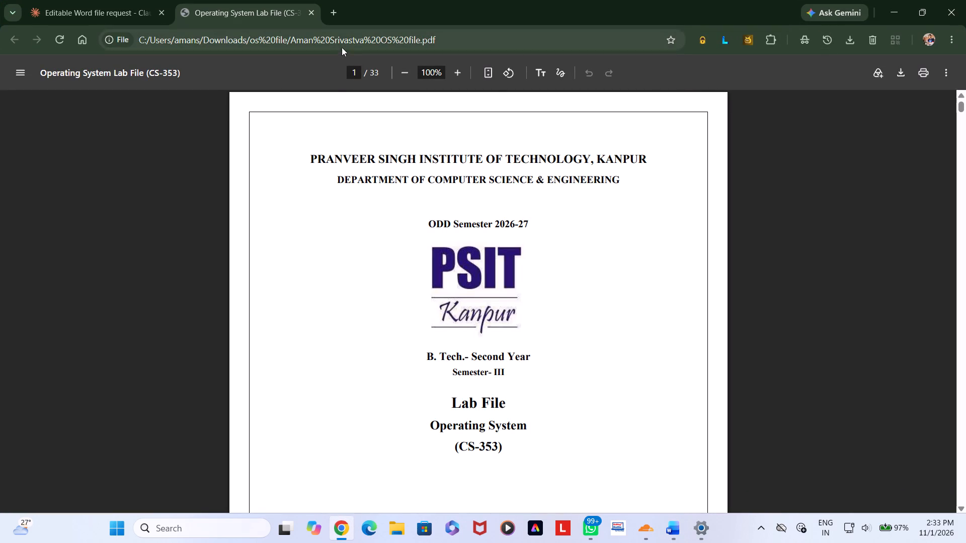
{"action": "scroll", "coordinate": [91, 136], "scroll_direction": "down", "scroll_amount": 10}
{"action": "scroll", "coordinate": [195, 112], "scroll_direction": "up", "scroll_amount": 10}
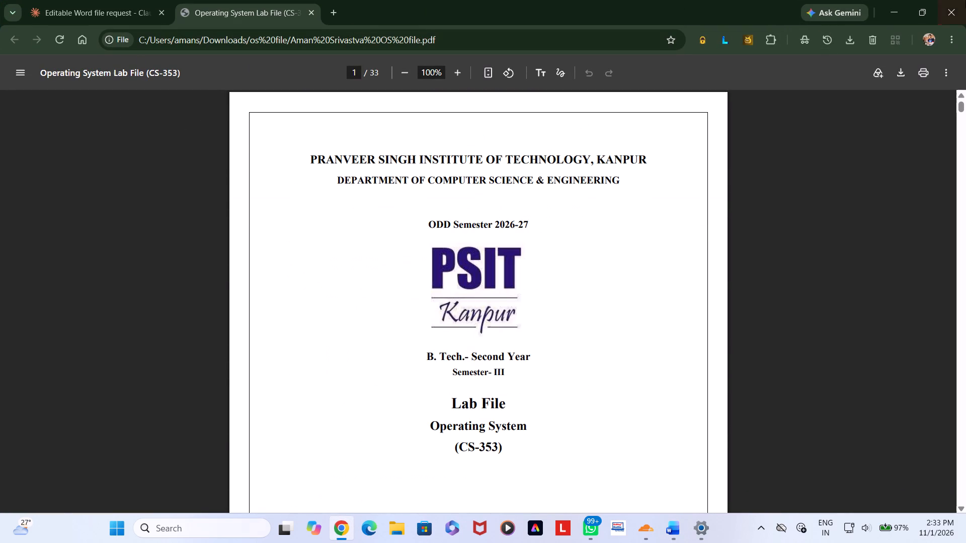
{"action": "left_click", "coordinate": [965, 0]}
{"action": "left_click", "coordinate": [707, 35]}
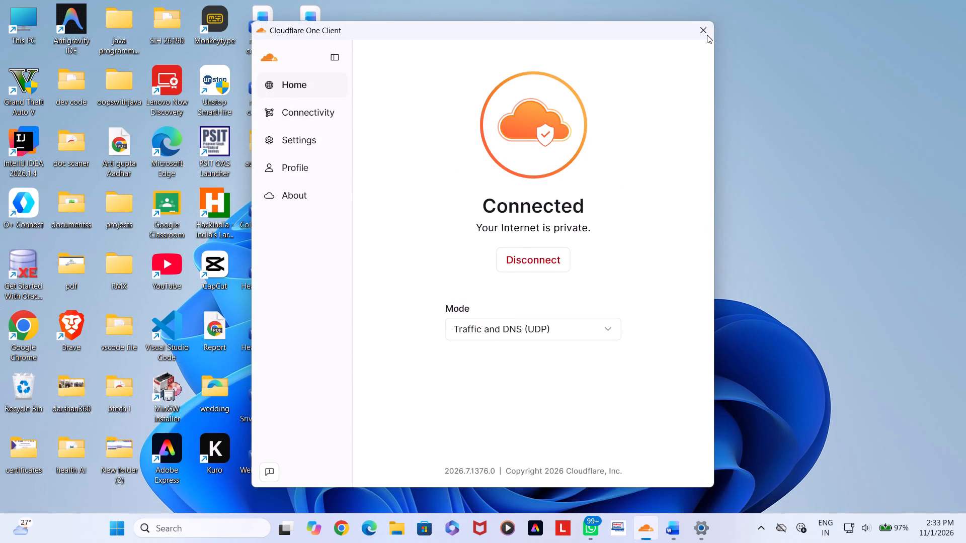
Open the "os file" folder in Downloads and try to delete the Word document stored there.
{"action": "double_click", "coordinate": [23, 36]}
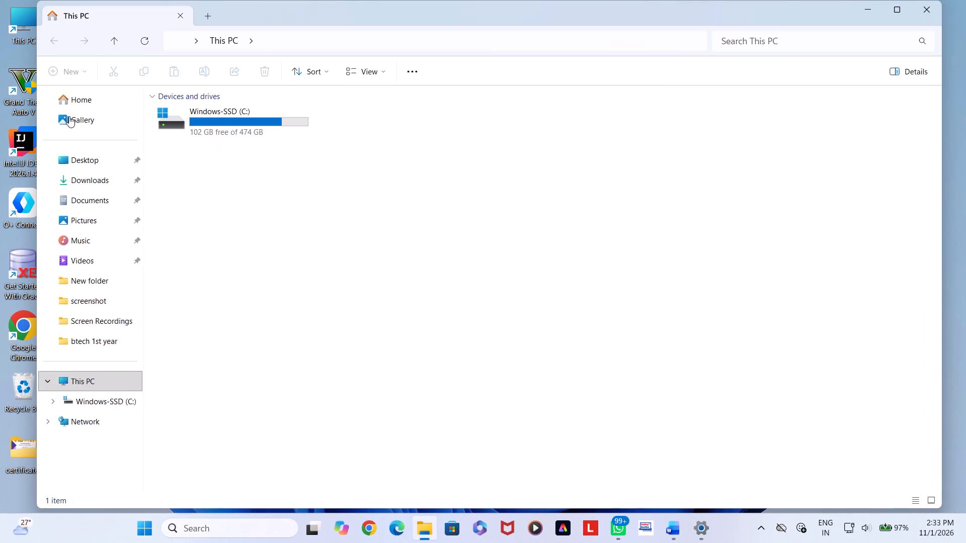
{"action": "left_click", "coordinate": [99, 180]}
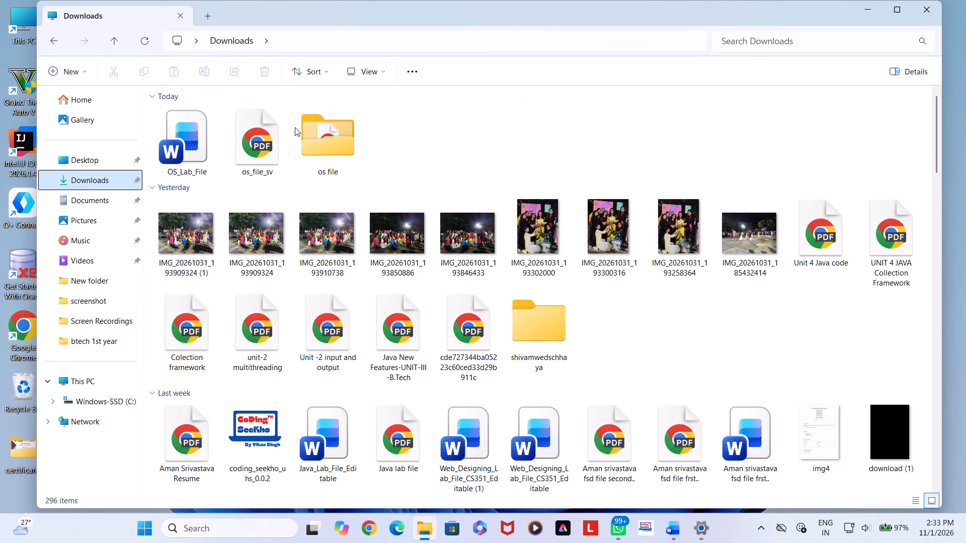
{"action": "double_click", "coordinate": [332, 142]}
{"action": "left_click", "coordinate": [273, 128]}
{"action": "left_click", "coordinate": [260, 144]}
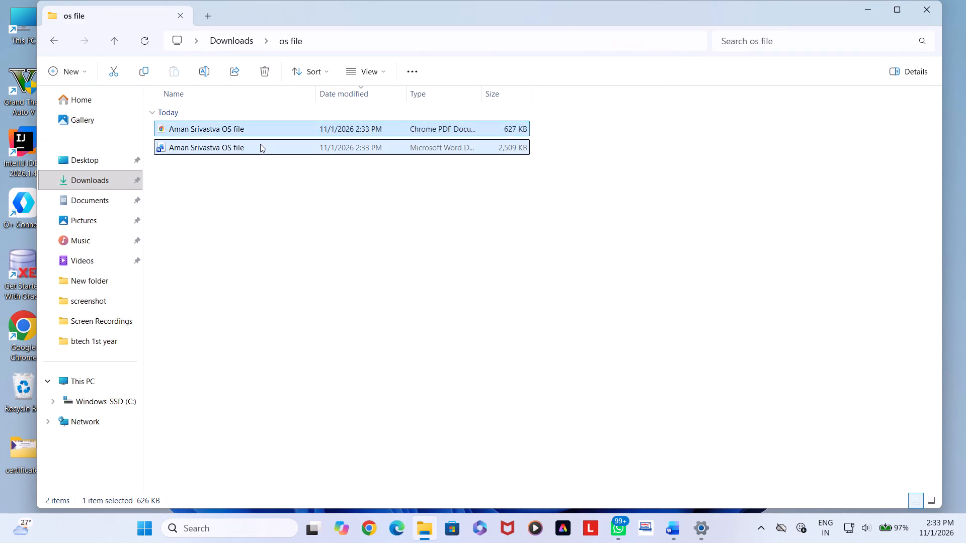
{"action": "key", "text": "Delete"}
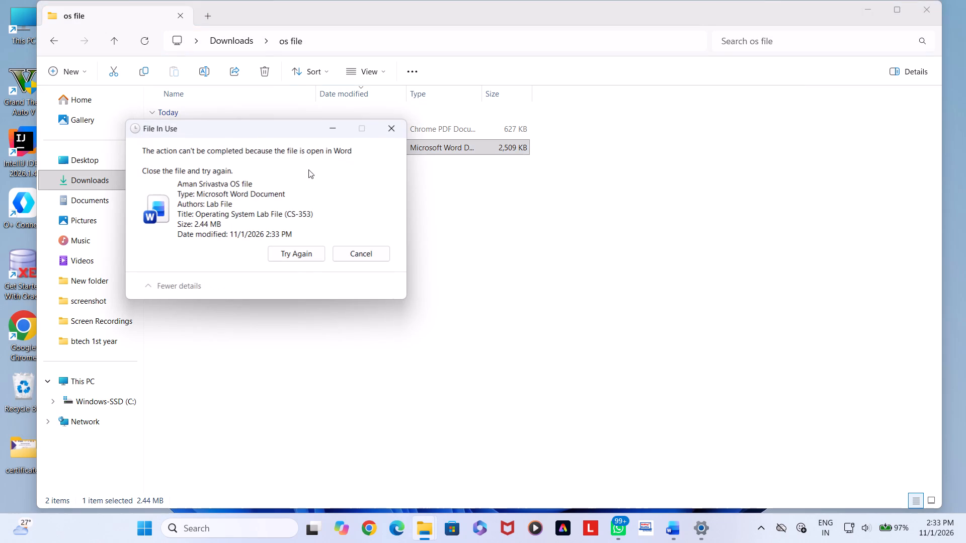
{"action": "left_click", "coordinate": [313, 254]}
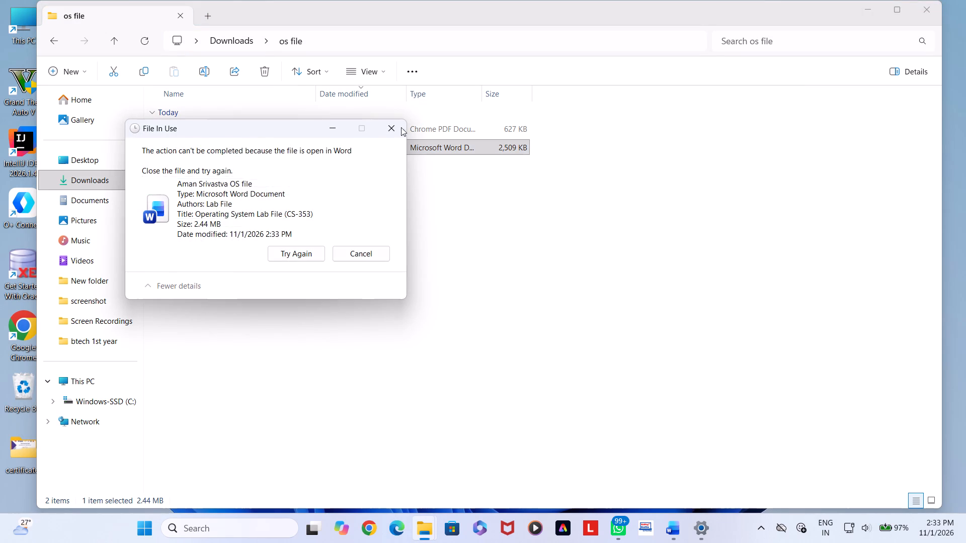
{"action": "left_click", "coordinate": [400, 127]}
Switch to the lab file in Word and add the title "Mr." before the faculty name on the cover page.
{"action": "left_click", "coordinate": [669, 530]}
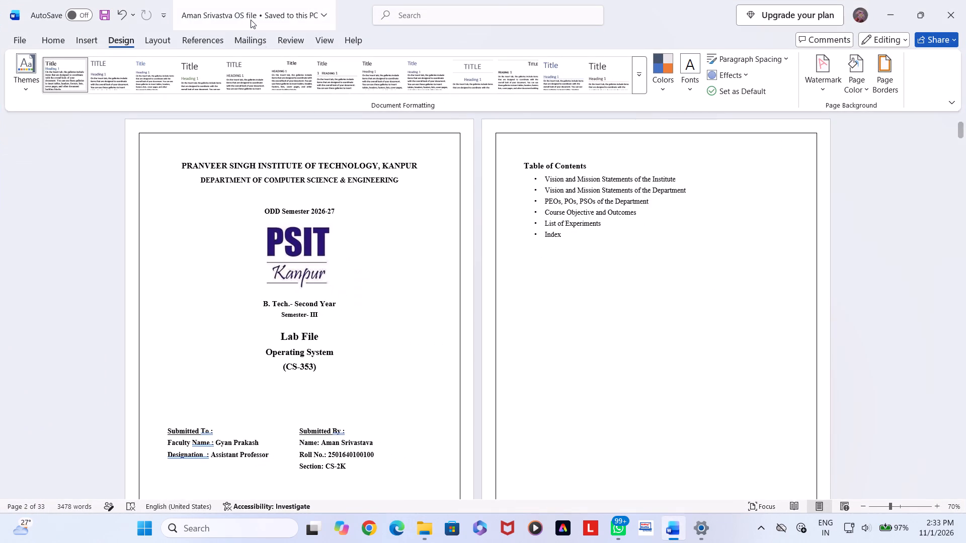
{"action": "scroll", "coordinate": [372, 258], "scroll_direction": "down", "scroll_amount": 3}
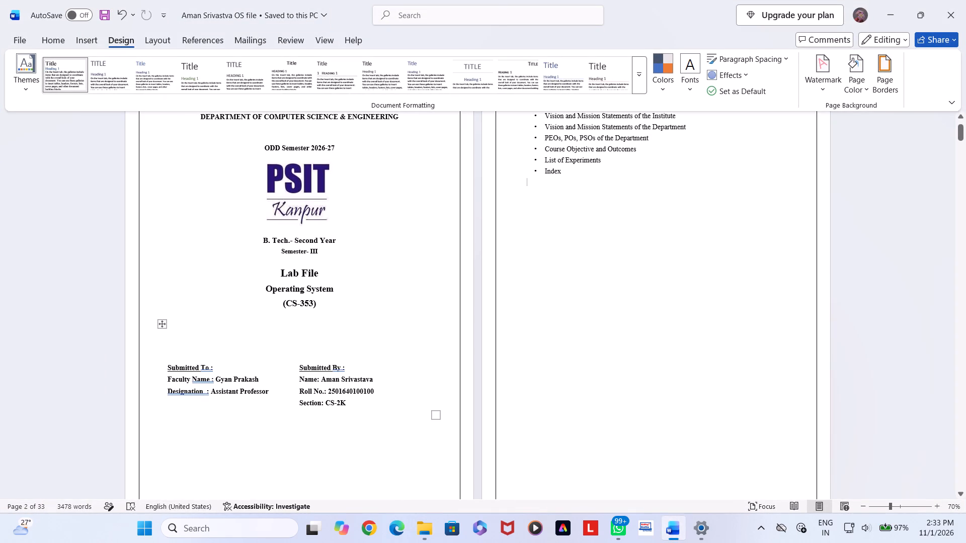
{"action": "left_click", "coordinate": [370, 379]}
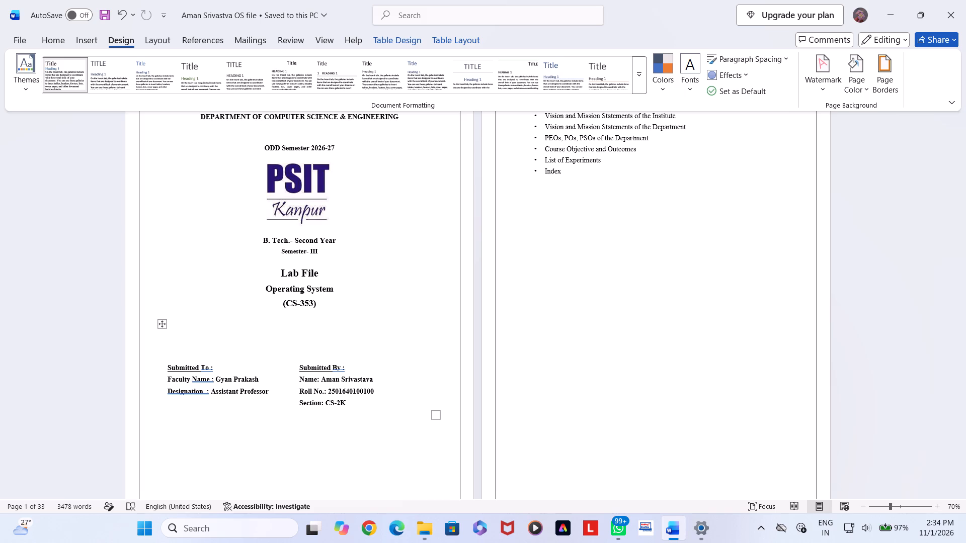
{"action": "left_click", "coordinate": [216, 375]}
{"action": "key", "text": "Down"}
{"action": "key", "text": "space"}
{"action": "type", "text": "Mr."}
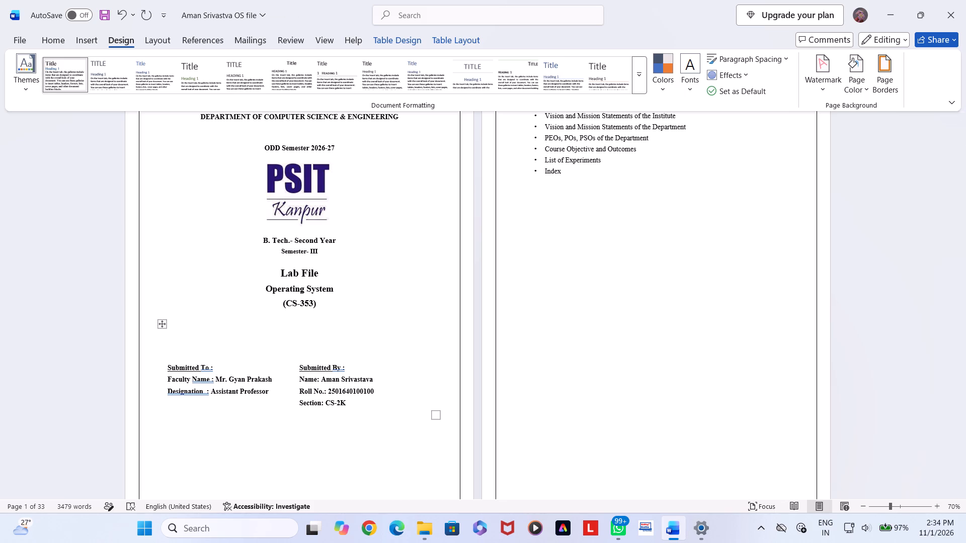
Save the document as a PDF in the Downloads folder "os file", replacing the existing PDF, and close the opened copy.
{"action": "left_click", "coordinate": [29, 39]}
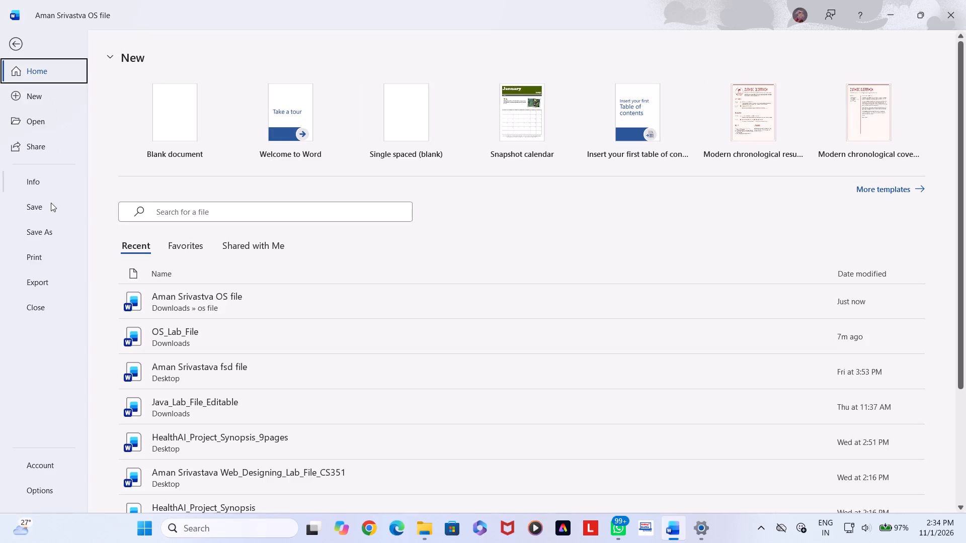
{"action": "left_click", "coordinate": [51, 225]}
{"action": "double_click", "coordinate": [234, 265]}
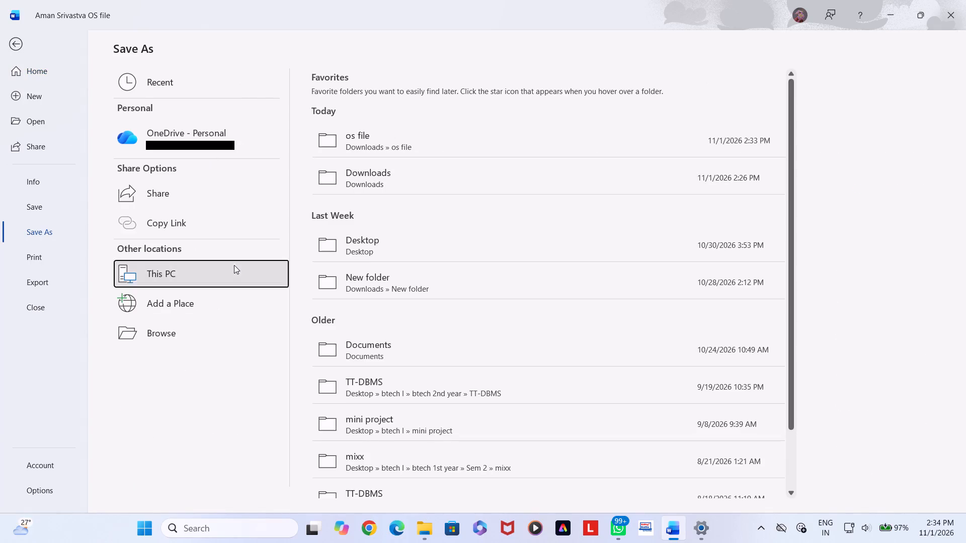
{"action": "left_click", "coordinate": [59, 136]}
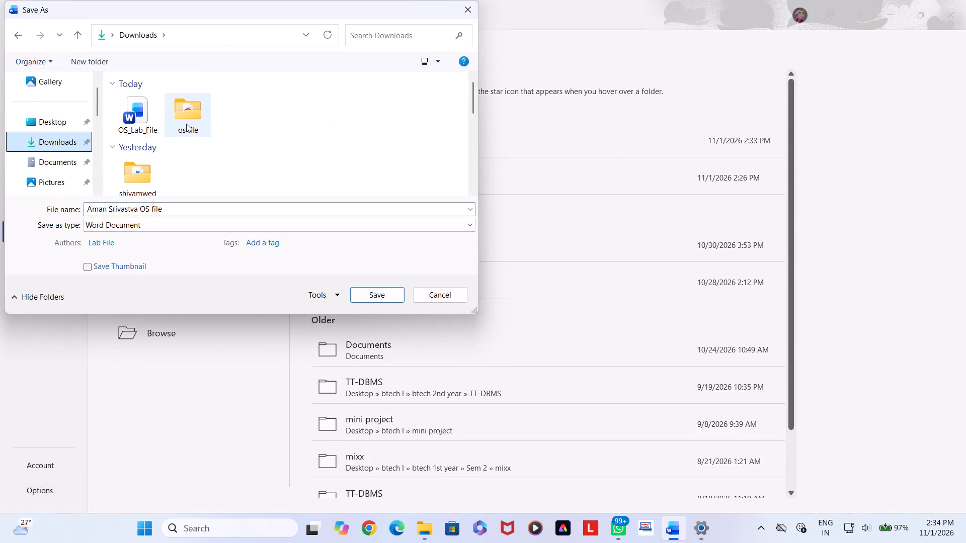
{"action": "double_click", "coordinate": [186, 124]}
{"action": "left_click", "coordinate": [158, 226]}
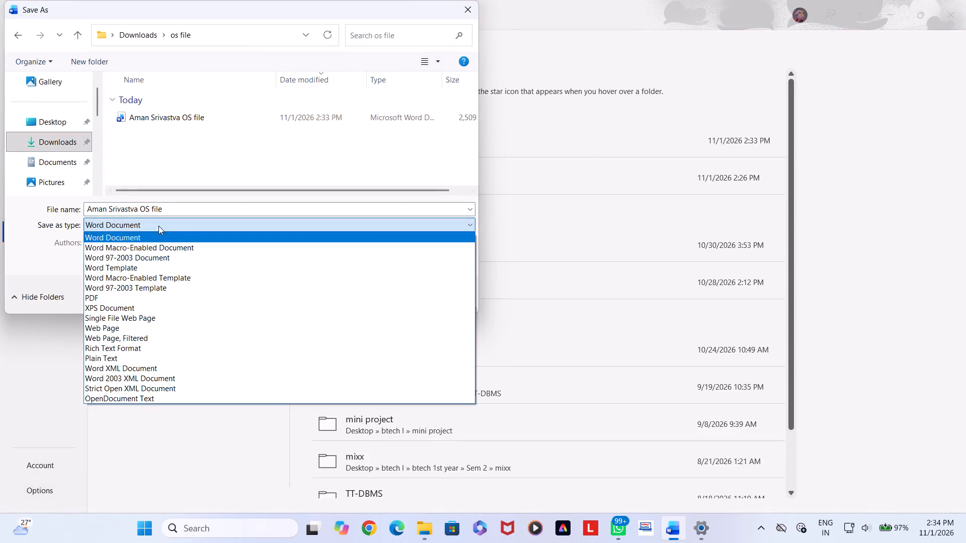
{"action": "left_click", "coordinate": [129, 303]}
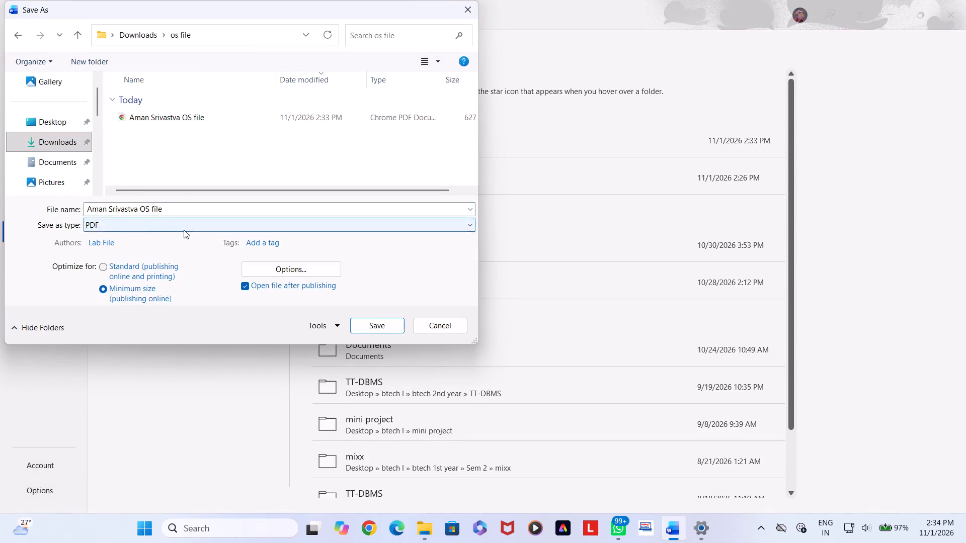
{"action": "left_click", "coordinate": [374, 330]}
{"action": "left_click", "coordinate": [283, 204]}
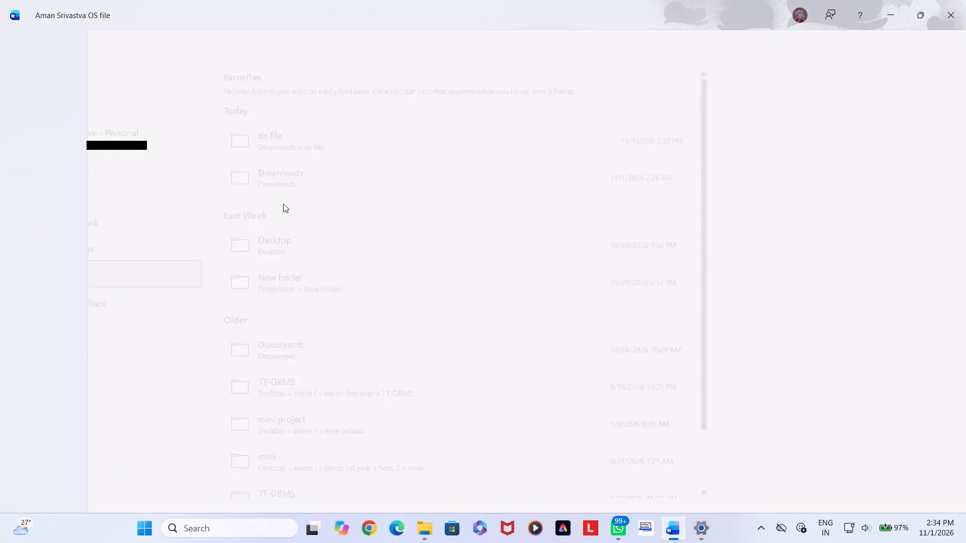
{"action": "left_click", "coordinate": [965, 0]}
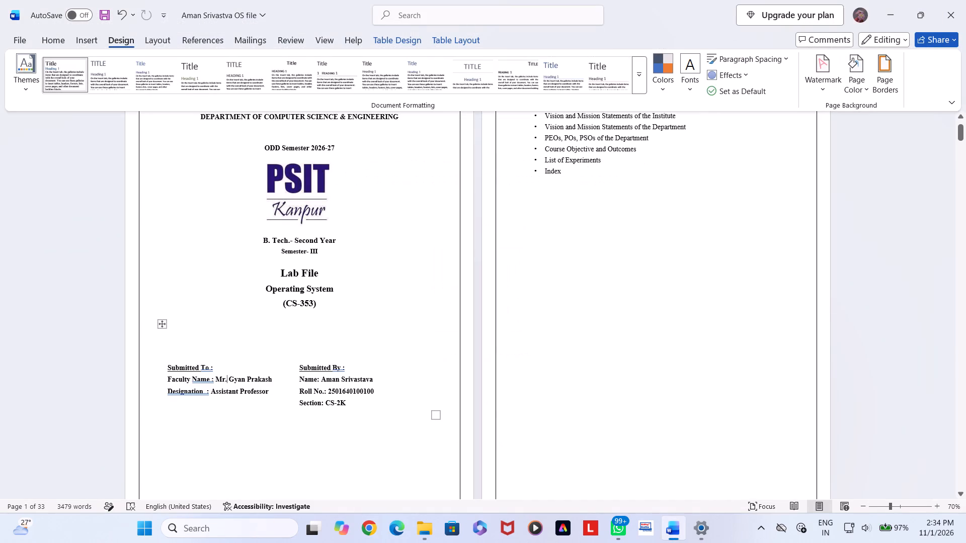
Replace the student's name under "Submitted By" on the cover page with the second student's name.
{"action": "left_click", "coordinate": [367, 382]}
{"action": "left_click", "coordinate": [371, 378]}
{"action": "key", "text": "Right"}
{"action": "key", "text": "BackSpace"}
{"action": "key", "text": "BackSpace"}
{"action": "key", "text": "BackSpace"}
{"action": "key", "text": "BackSpace"}
{"action": "key", "text": "BackSpace"}
{"action": "key", "text": "BackSpace"}
{"action": "key", "text": "BackSpace"}
{"action": "key", "text": "BackSpace"}
{"action": "key", "text": "BackSpace"}
{"action": "key", "text": "BackSpace"}
{"action": "key", "text": "BackSpace"}
{"action": "key", "text": "BackSpace"}
{"action": "key", "text": "BackSpace"}
{"action": "key", "text": "BackSpace"}
{"action": "key", "text": "BackSpace"}
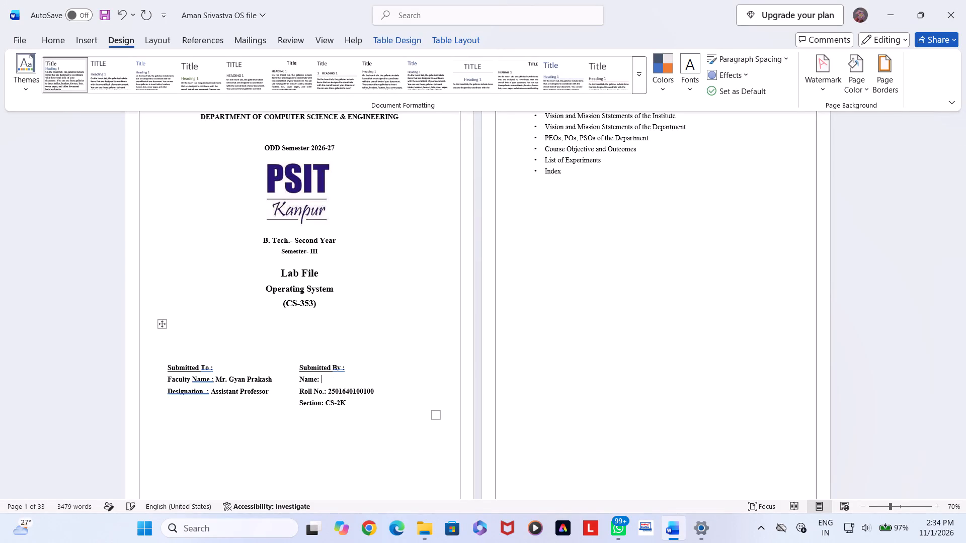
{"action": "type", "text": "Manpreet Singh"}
Change the last three digits of the cover page roll number to match the second student's.
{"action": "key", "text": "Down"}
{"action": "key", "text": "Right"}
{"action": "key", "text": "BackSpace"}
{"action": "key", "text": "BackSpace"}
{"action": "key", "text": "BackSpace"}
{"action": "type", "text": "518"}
In the page footer, use Find and Replace to replace all occurrences of the first student's name with the second student's name.
{"action": "scroll", "coordinate": [388, 371], "scroll_direction": "down", "scroll_amount": 5}
{"action": "double_click", "coordinate": [321, 416]}
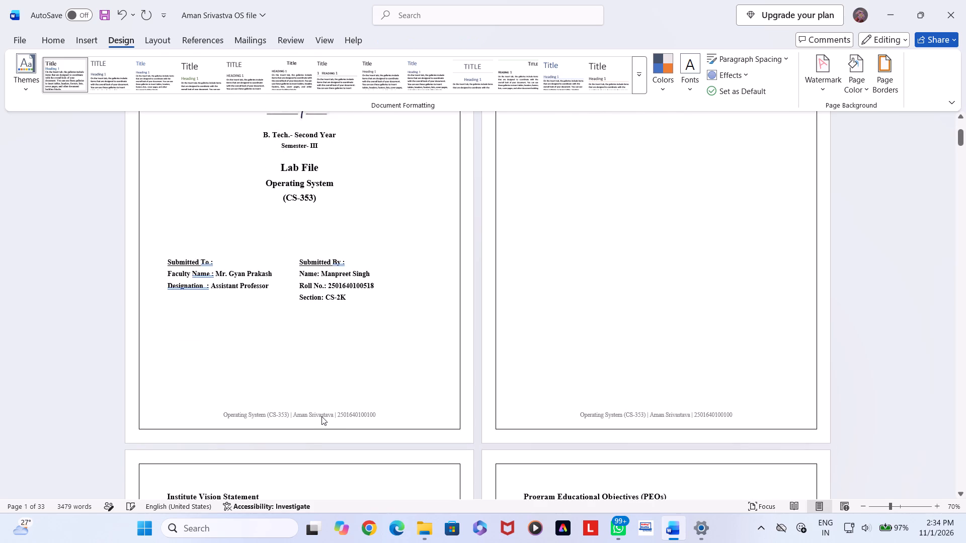
{"action": "left_click", "coordinate": [325, 413]}
{"action": "left_click", "coordinate": [328, 413]}
{"action": "left_click", "coordinate": [332, 414]}
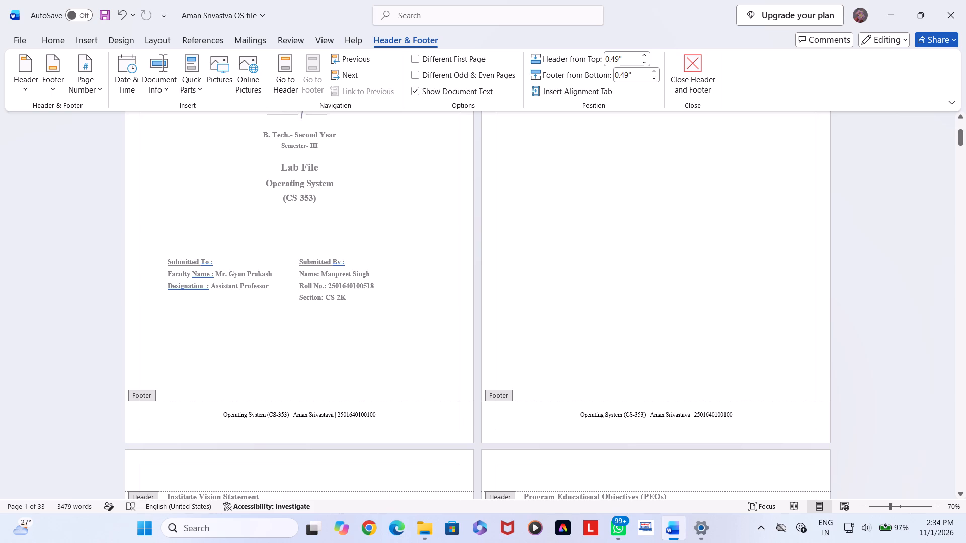
{"action": "key", "text": "ctrl+h"}
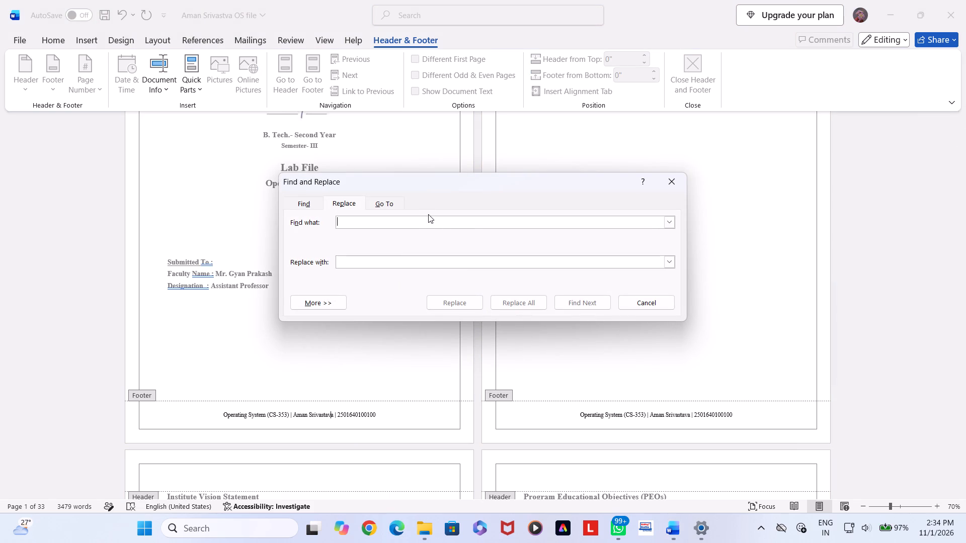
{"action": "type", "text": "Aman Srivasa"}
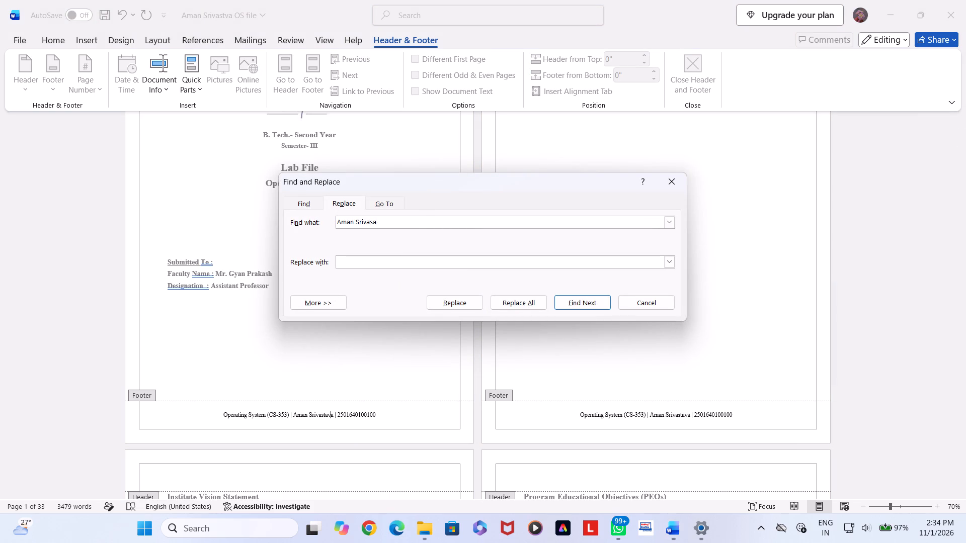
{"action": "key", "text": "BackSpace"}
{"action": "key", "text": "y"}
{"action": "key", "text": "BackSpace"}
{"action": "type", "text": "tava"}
{"action": "left_click", "coordinate": [422, 261]}
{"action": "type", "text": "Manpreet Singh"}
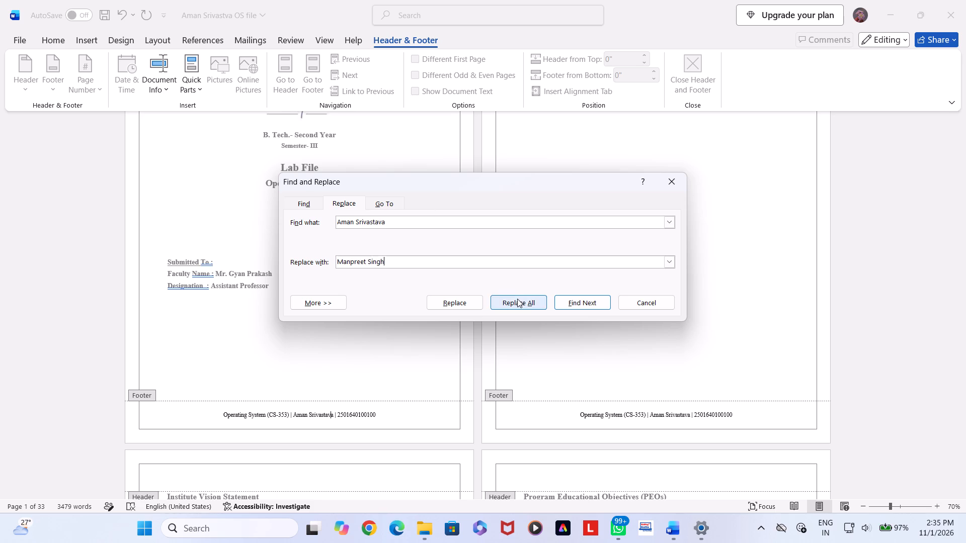
{"action": "left_click", "coordinate": [516, 299]}
{"action": "left_click", "coordinate": [564, 281]}
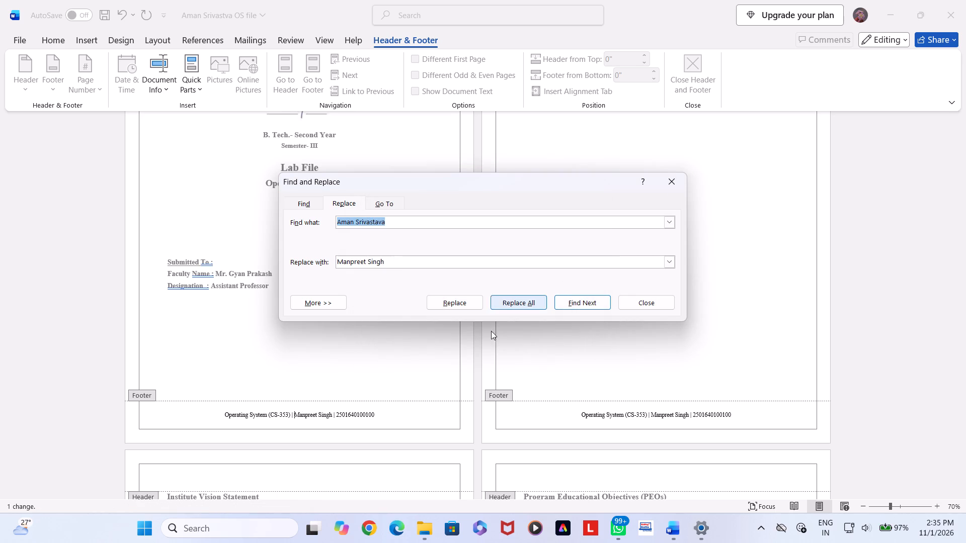
Replace all occurrences of the first student's roll number in the footer with the second student's roll number, and return to the document body.
{"action": "left_click", "coordinate": [415, 220]}
{"action": "key", "text": "BackSpace"}
{"action": "key", "text": "BackSpace"}
{"action": "key", "text": "BackSpace"}
{"action": "key", "text": "BackSpace"}
{"action": "key", "text": "BackSpace"}
{"action": "key", "text": "BackSpace"}
{"action": "key", "text": "BackSpace"}
{"action": "key", "text": "BackSpace"}
{"action": "key", "text": "BackSpace"}
{"action": "key", "text": "BackSpace"}
{"action": "key", "text": "BackSpace"}
{"action": "key", "text": "BackSpace"}
{"action": "key", "text": "BackSpace"}
{"action": "key", "text": "BackSpace"}
{"action": "key", "text": "BackSpace"}
{"action": "key", "text": "BackSpace"}
{"action": "key", "text": "BackSpace"}
{"action": "key", "text": "BackSpace"}
{"action": "key", "text": "BackSpace"}
{"action": "key", "text": "BackSpace"}
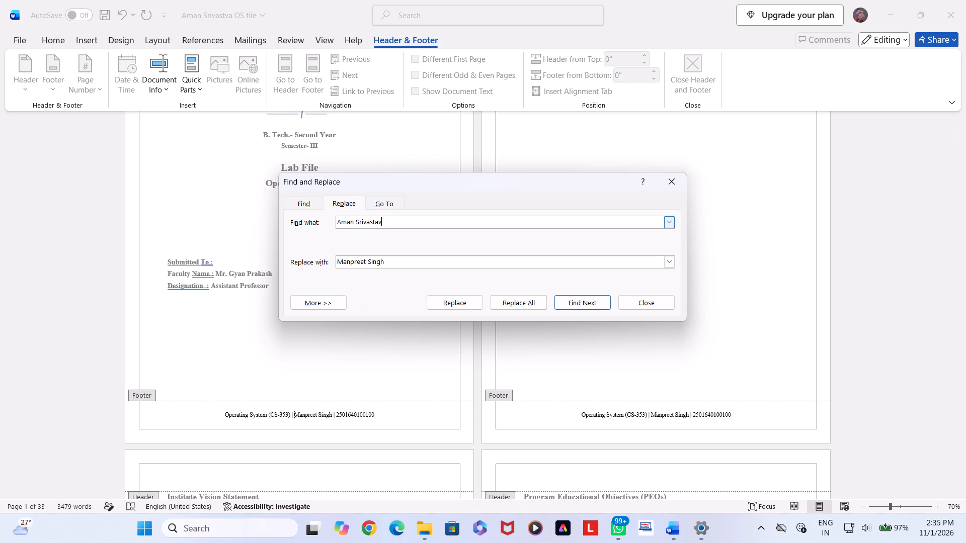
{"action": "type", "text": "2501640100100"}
{"action": "left_click", "coordinate": [438, 259]}
{"action": "key", "text": "ctrl+a"}
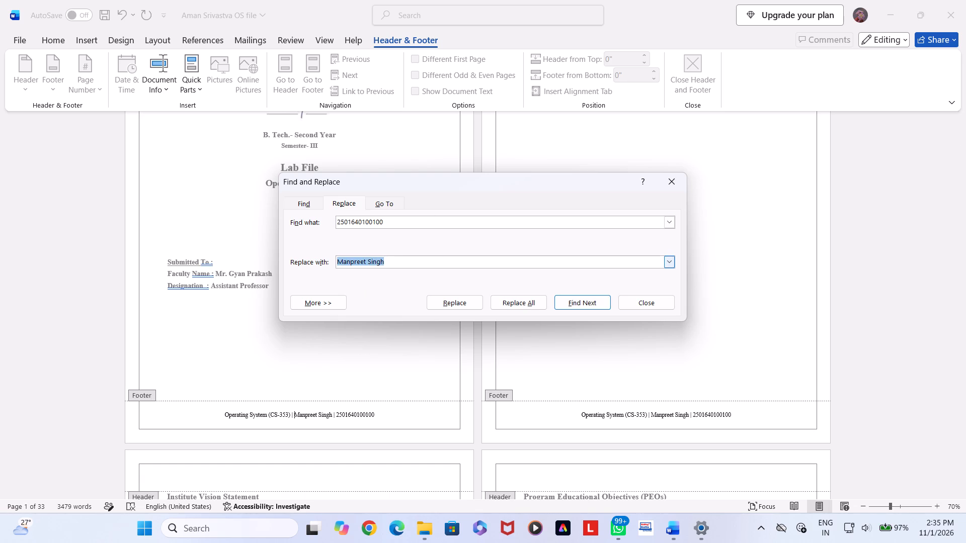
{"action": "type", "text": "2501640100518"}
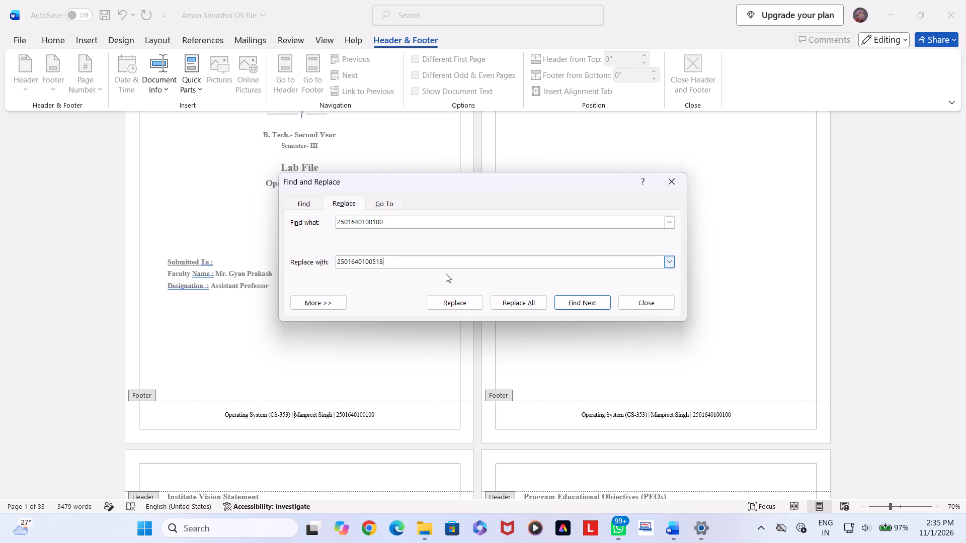
{"action": "left_click", "coordinate": [521, 305]}
{"action": "left_click", "coordinate": [574, 281]}
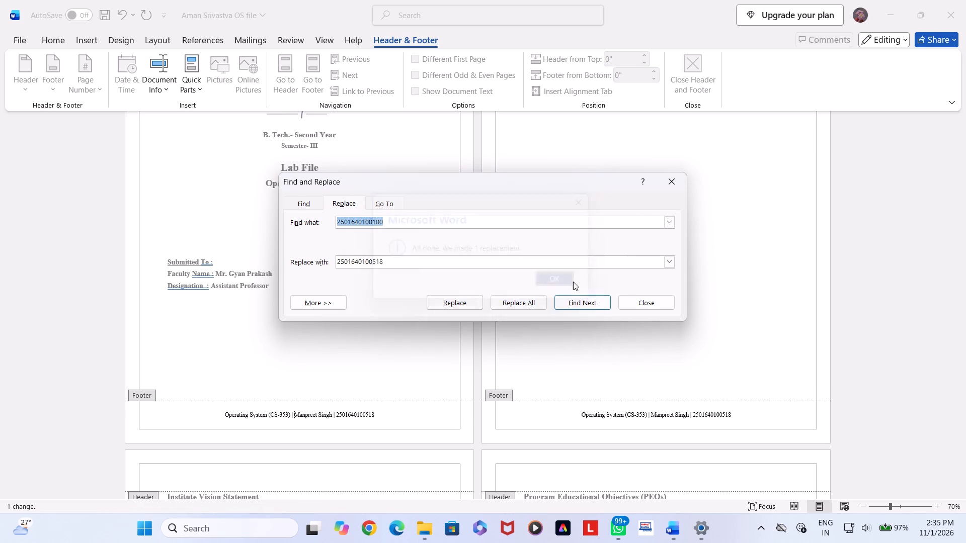
{"action": "left_click", "coordinate": [676, 188]}
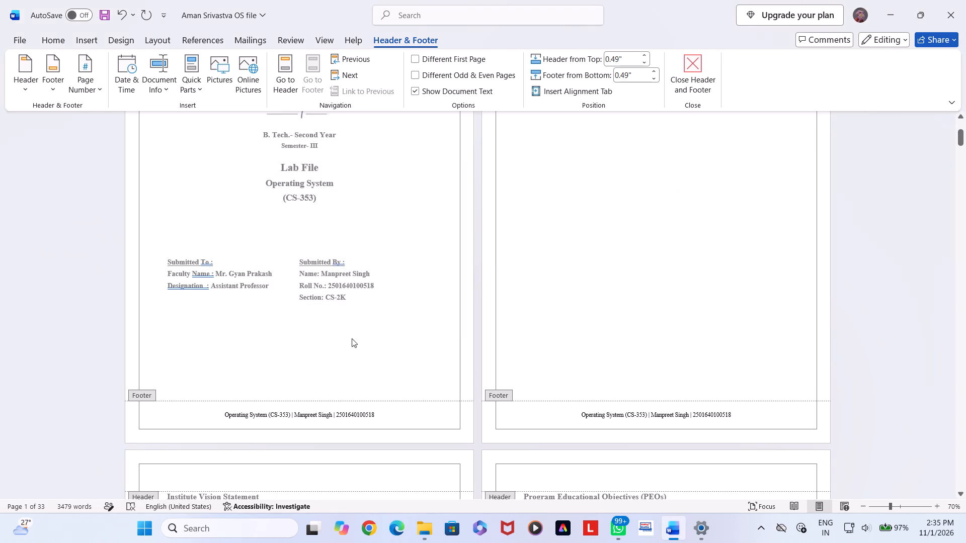
{"action": "left_click", "coordinate": [353, 337]}
{"action": "double_click", "coordinate": [385, 385]}
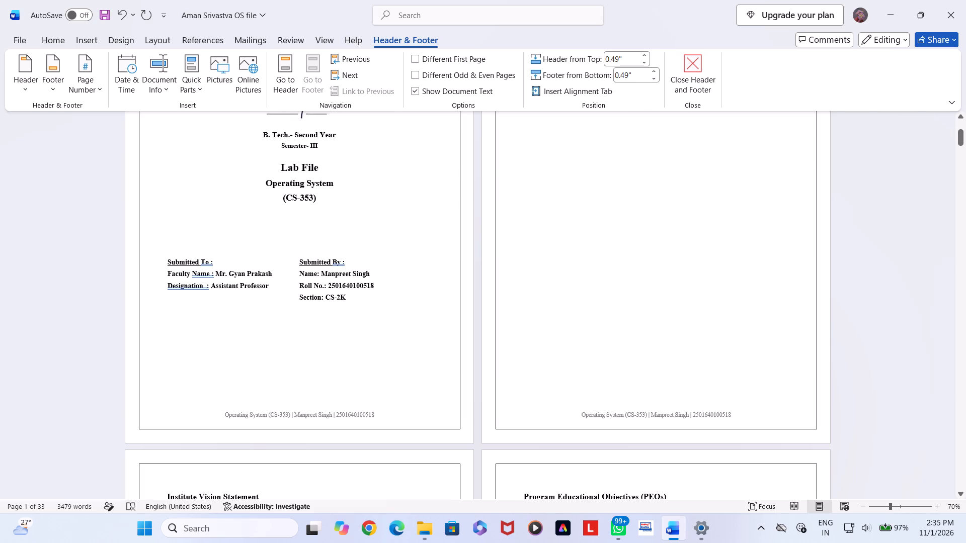
Check the footers and content from the cover page through the List of Experiments and Index pages.
{"action": "scroll", "coordinate": [363, 338], "scroll_direction": "up", "scroll_amount": 8}
{"action": "scroll", "coordinate": [361, 336], "scroll_direction": "down", "scroll_amount": 19}
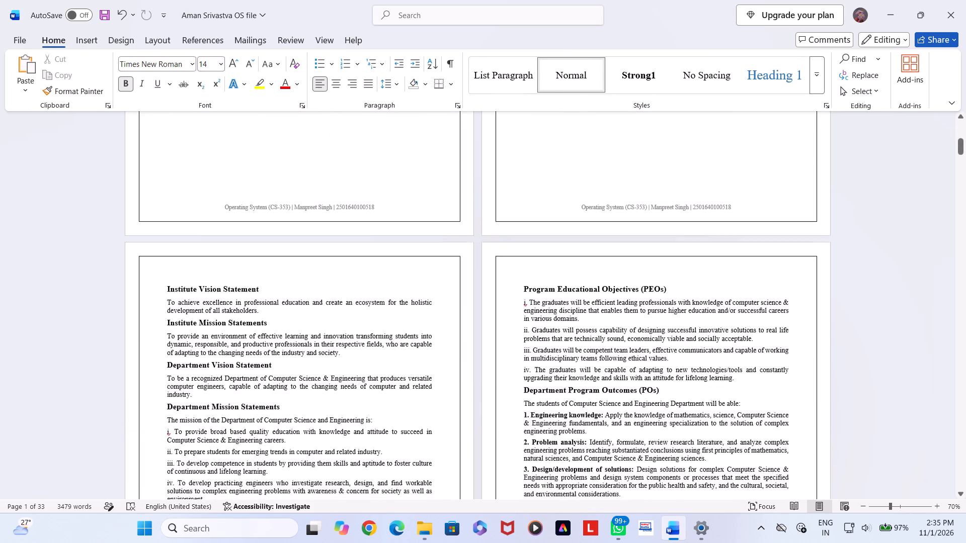
{"action": "scroll", "coordinate": [361, 336], "scroll_direction": "down", "scroll_amount": 14}
{"action": "scroll", "coordinate": [361, 336], "scroll_direction": "up", "scroll_amount": 1}
{"action": "scroll", "coordinate": [361, 336], "scroll_direction": "down", "scroll_amount": 12}
{"action": "scroll", "coordinate": [361, 336], "scroll_direction": "down", "scroll_amount": 14}
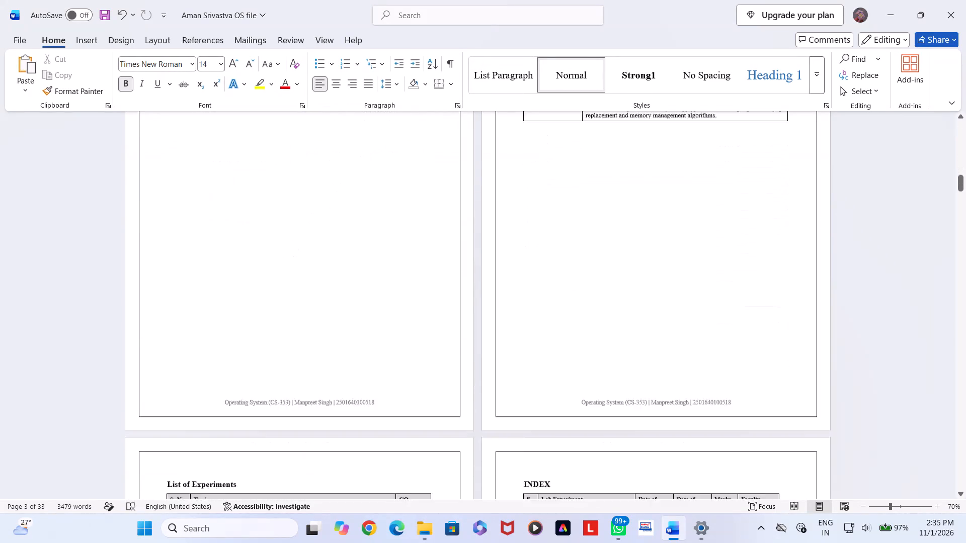
{"action": "scroll", "coordinate": [397, 311], "scroll_direction": "down", "scroll_amount": 11}
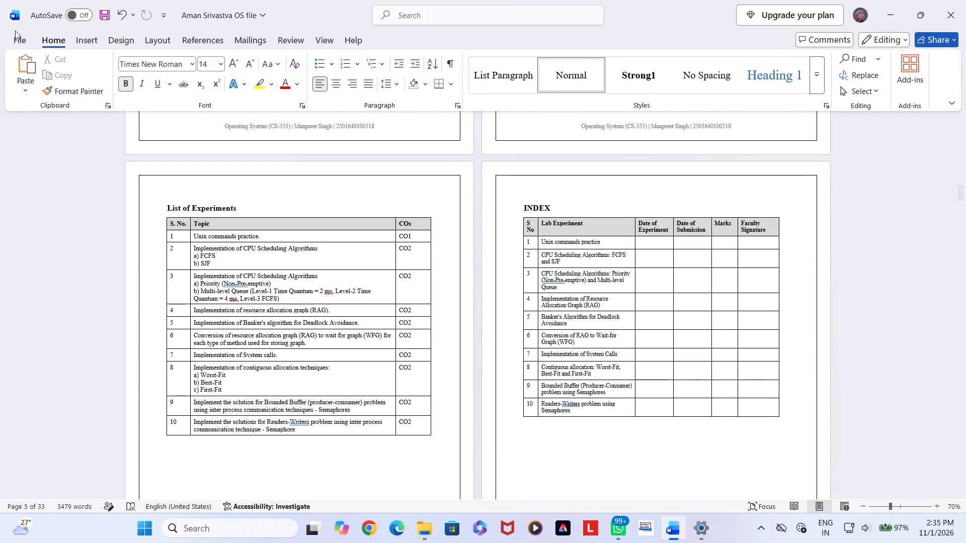
Export the document as a PDF to the Downloads folder "os file", named with the second student's first name followed by "OS file", and close the preview.
{"action": "left_click", "coordinate": [15, 39]}
{"action": "left_click", "coordinate": [55, 225]}
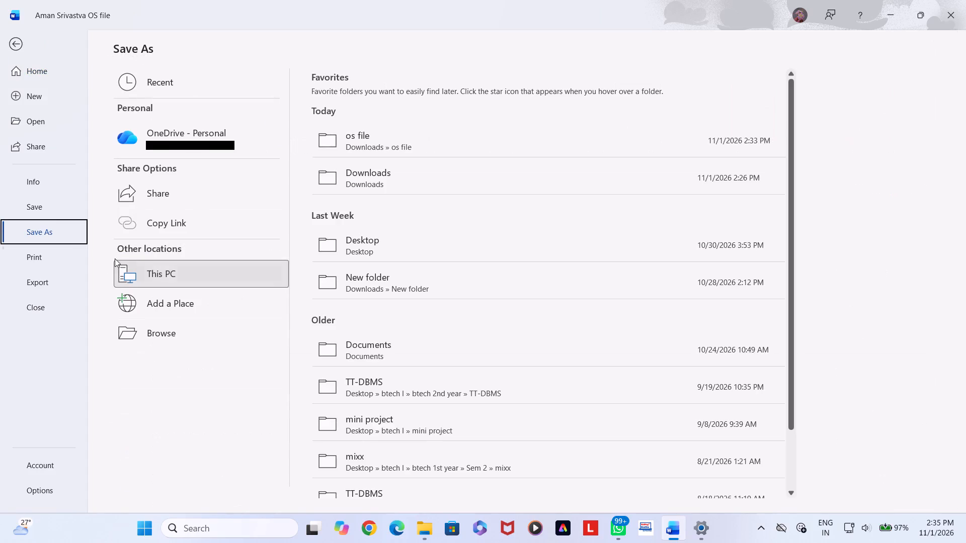
{"action": "double_click", "coordinate": [155, 267]}
{"action": "left_click", "coordinate": [49, 148]}
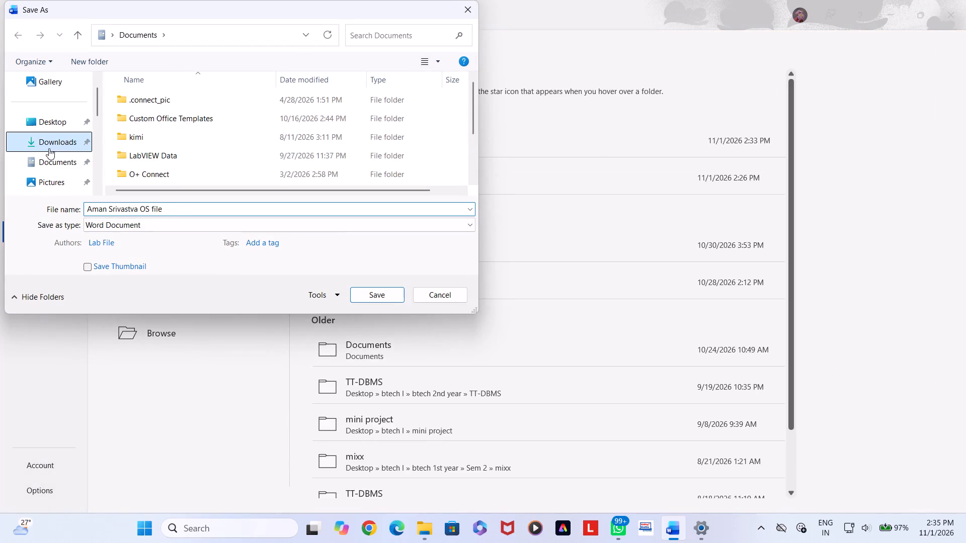
{"action": "double_click", "coordinate": [192, 120]}
{"action": "left_click", "coordinate": [170, 220]}
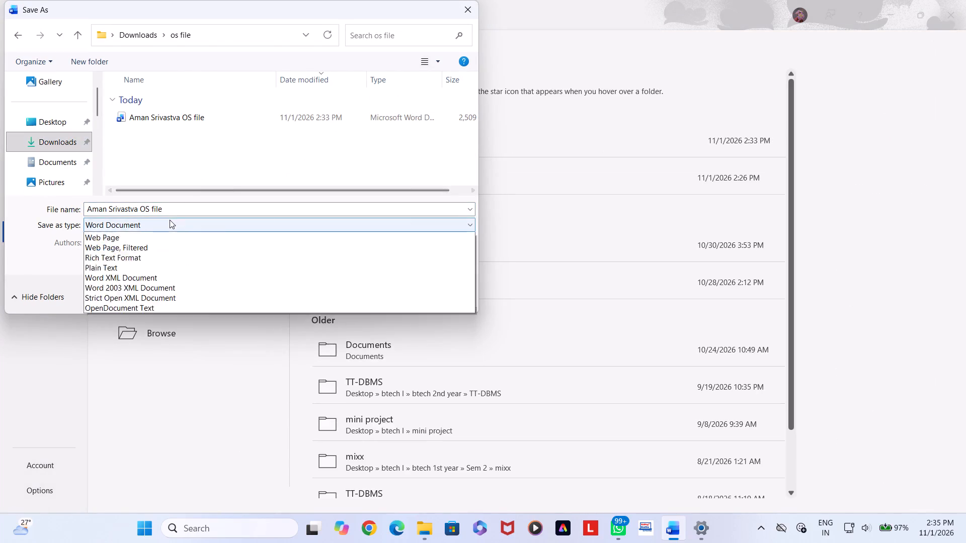
{"action": "left_click", "coordinate": [139, 300]}
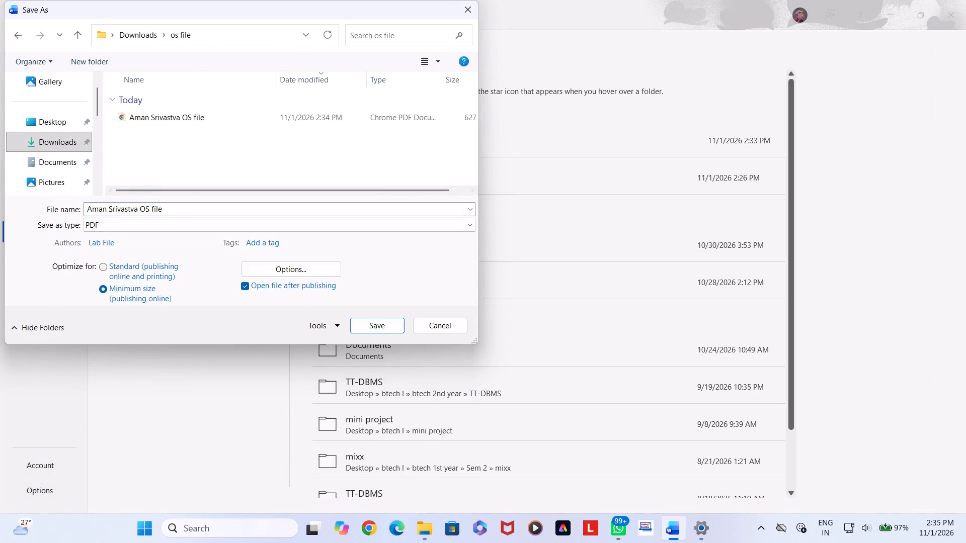
{"action": "left_click_drag", "start_coordinate": [138, 211], "coordinate": [0, 250]}
{"action": "left_click", "coordinate": [141, 208]}
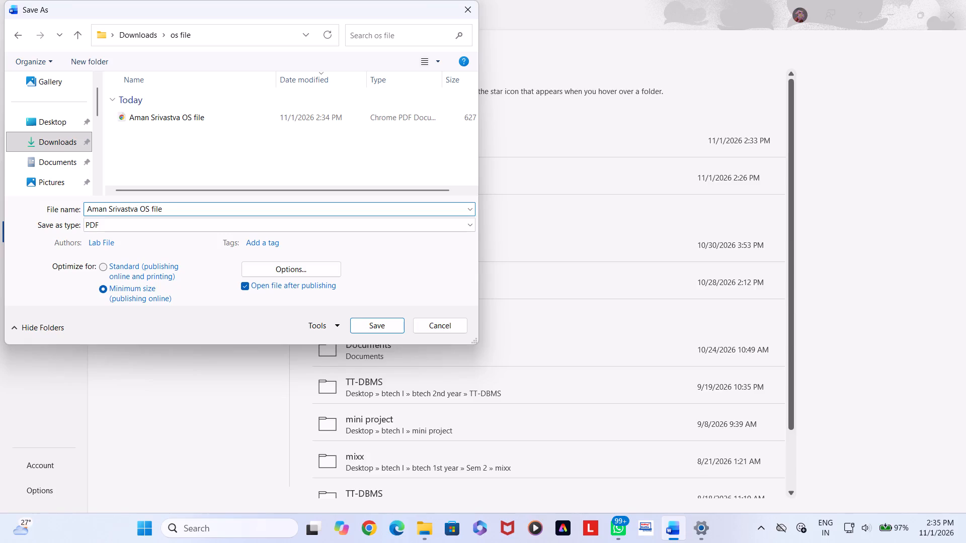
{"action": "key", "text": "BackSpace"}
{"action": "key", "text": "BackSpace"}
{"action": "key", "text": "BackSpace"}
{"action": "key", "text": "BackSpace"}
{"action": "key", "text": "BackSpace"}
{"action": "key", "text": "BackSpace"}
{"action": "key", "text": "BackSpace"}
{"action": "key", "text": "BackSpace"}
{"action": "key", "text": "BackSpace"}
{"action": "key", "text": "BackSpace"}
{"action": "key", "text": "BackSpace"}
{"action": "key", "text": "BackSpace"}
{"action": "key", "text": "BackSpace"}
{"action": "key", "text": "BackSpace"}
{"action": "key", "text": "BackSpace"}
{"action": "key", "text": "BackSpace"}
{"action": "key", "text": "BackSpace"}
{"action": "key", "text": "BackSpace"}
{"action": "key", "text": "BackSpace"}
{"action": "key", "text": "BackSpace"}
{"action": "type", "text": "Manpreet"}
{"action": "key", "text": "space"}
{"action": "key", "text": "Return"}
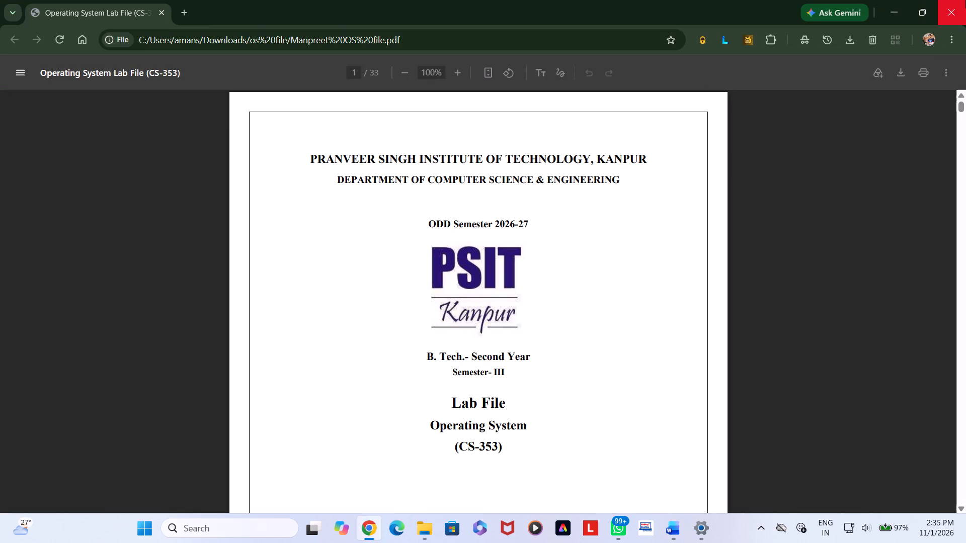
{"action": "left_click", "coordinate": [965, 0]}
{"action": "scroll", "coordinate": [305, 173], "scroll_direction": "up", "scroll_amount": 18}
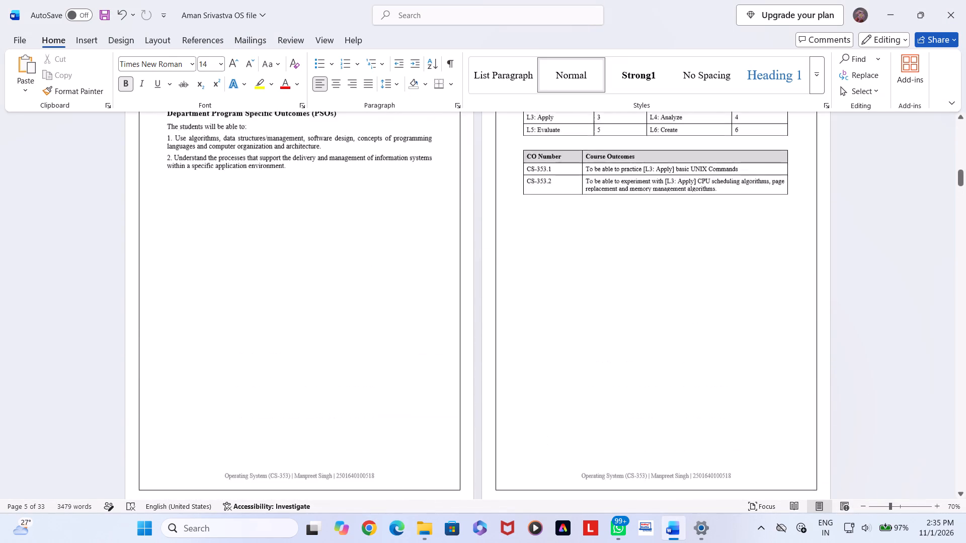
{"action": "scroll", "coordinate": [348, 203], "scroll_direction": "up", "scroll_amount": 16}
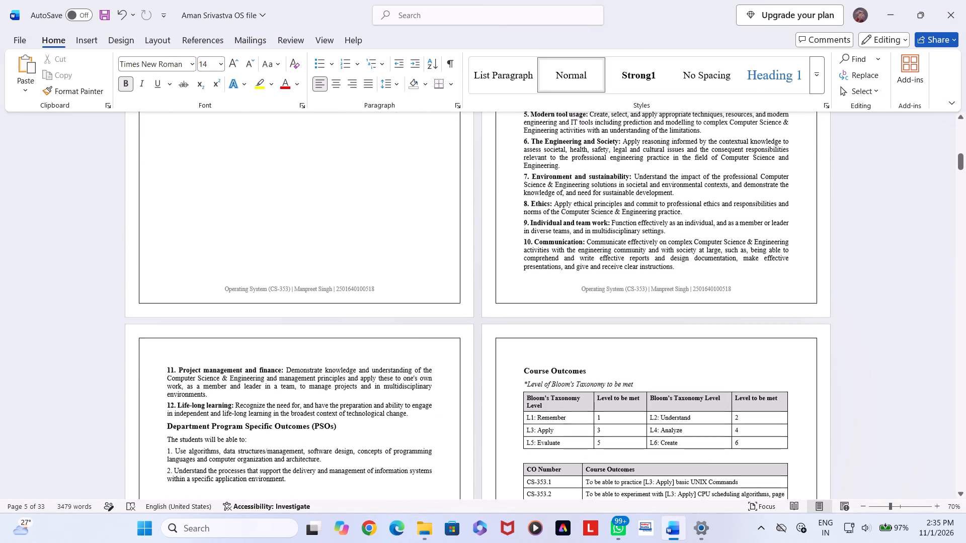
Use Find and Replace to change all occurrences of the second student's roll number back to the first student's, and search for leftovers.
{"action": "scroll", "coordinate": [340, 211], "scroll_direction": "up", "scroll_amount": 20}
{"action": "scroll", "coordinate": [340, 211], "scroll_direction": "up", "scroll_amount": 12}
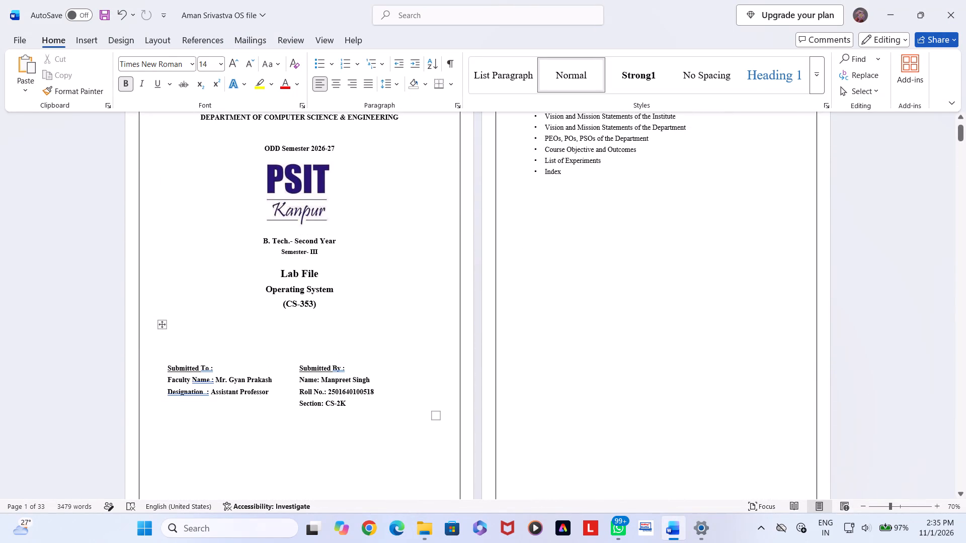
{"action": "key", "text": "ctrl+h"}
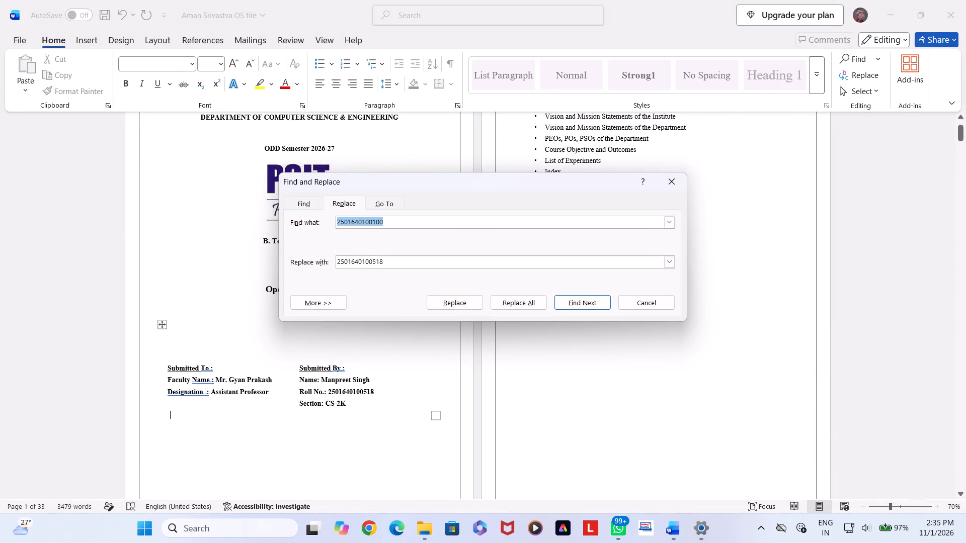
{"action": "left_click", "coordinate": [415, 262]}
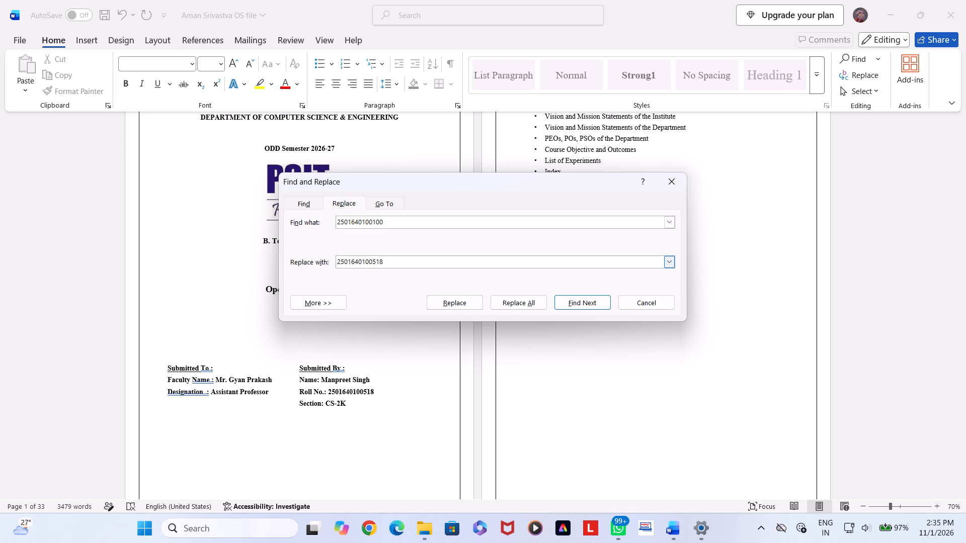
{"action": "left_click", "coordinate": [415, 262]}
{"action": "key", "text": "BackSpace"}
{"action": "key", "text": "BackSpace"}
{"action": "key", "text": "BackSpace"}
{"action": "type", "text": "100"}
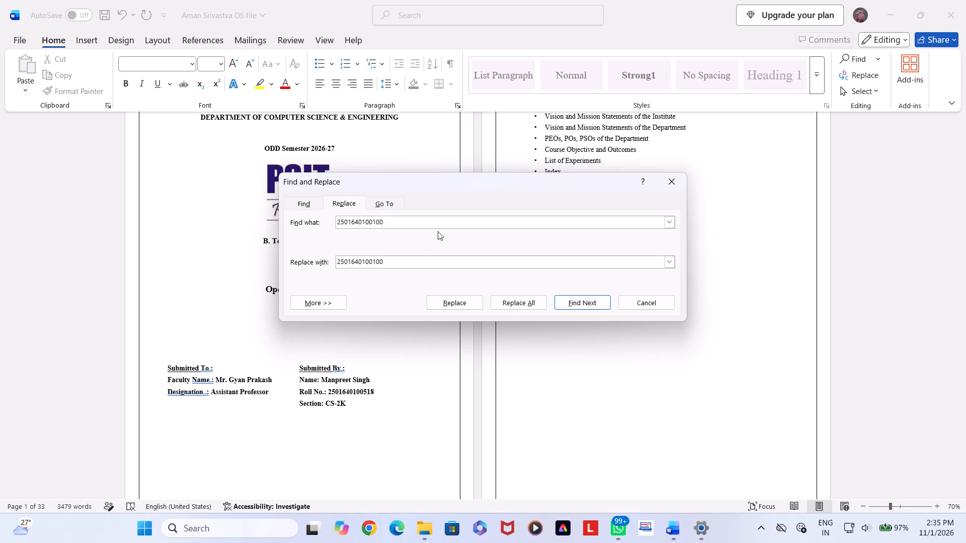
{"action": "left_click", "coordinate": [431, 223]}
{"action": "key", "text": "BackSpace"}
{"action": "key", "text": "BackSpace"}
{"action": "key", "text": "BackSpace"}
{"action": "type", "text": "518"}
{"action": "left_click", "coordinate": [525, 297]}
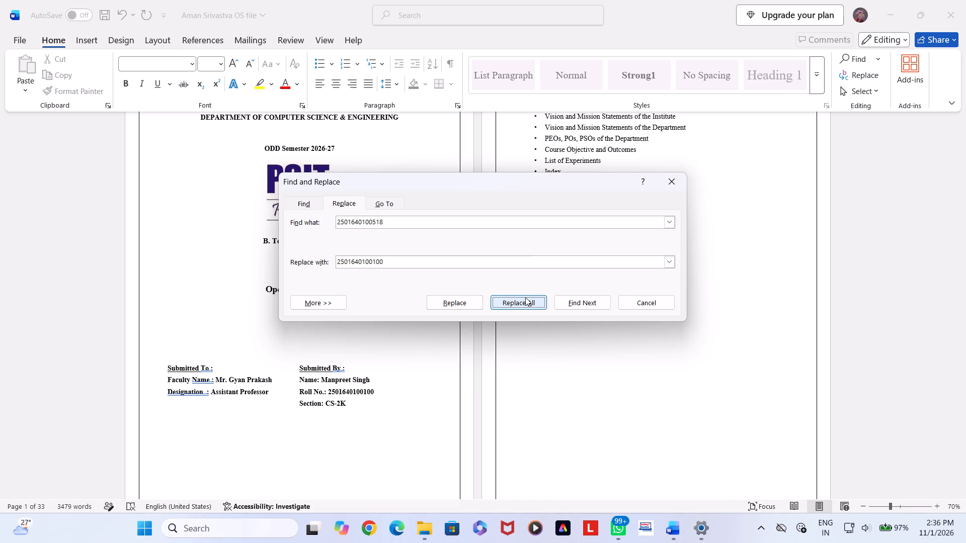
{"action": "left_click", "coordinate": [555, 280]}
{"action": "scroll", "coordinate": [452, 317], "scroll_direction": "down", "scroll_amount": 3}
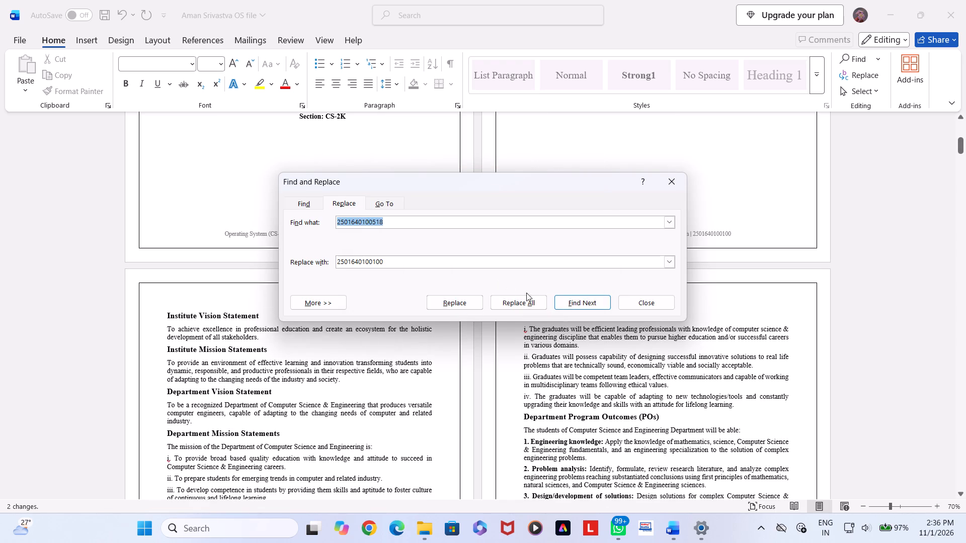
{"action": "left_click", "coordinate": [600, 307]}
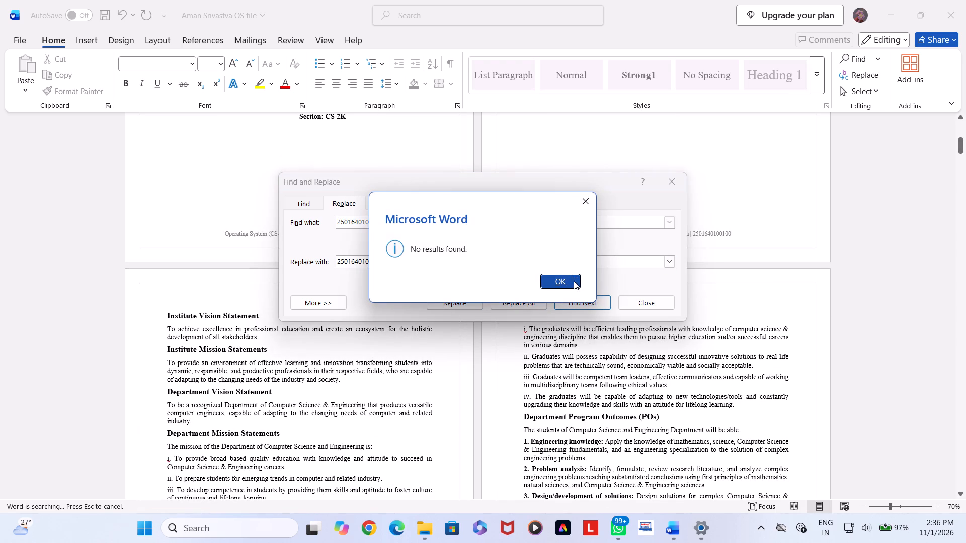
{"action": "left_click", "coordinate": [574, 281]}
{"action": "left_click", "coordinate": [633, 298]}
Replace all occurrences of the second student's name with the first student's full name, using the "Srivastava" surname spelling.
{"action": "scroll", "coordinate": [427, 242], "scroll_direction": "up", "scroll_amount": 7}
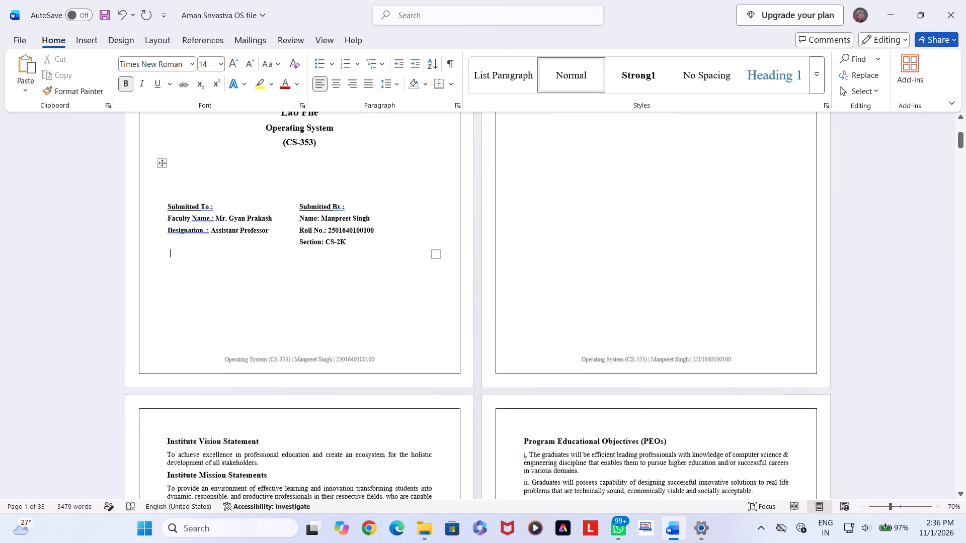
{"action": "key", "text": "ctrl+h"}
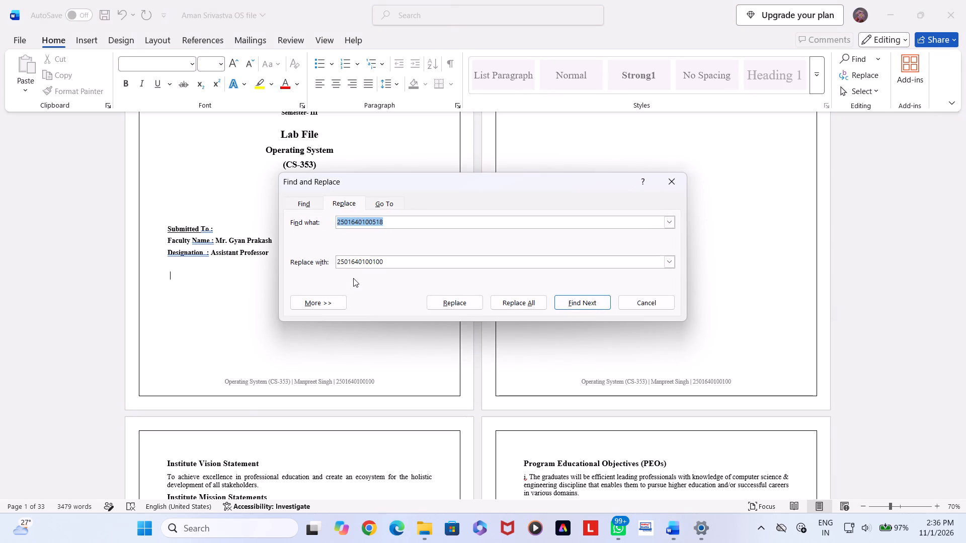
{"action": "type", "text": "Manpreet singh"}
{"action": "left_click", "coordinate": [400, 264]}
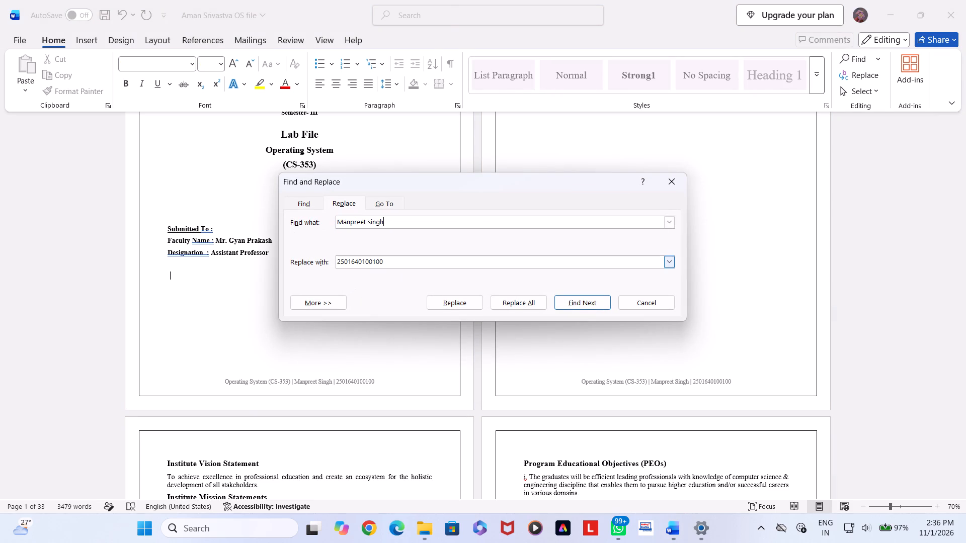
{"action": "key", "text": "ctrl+a"}
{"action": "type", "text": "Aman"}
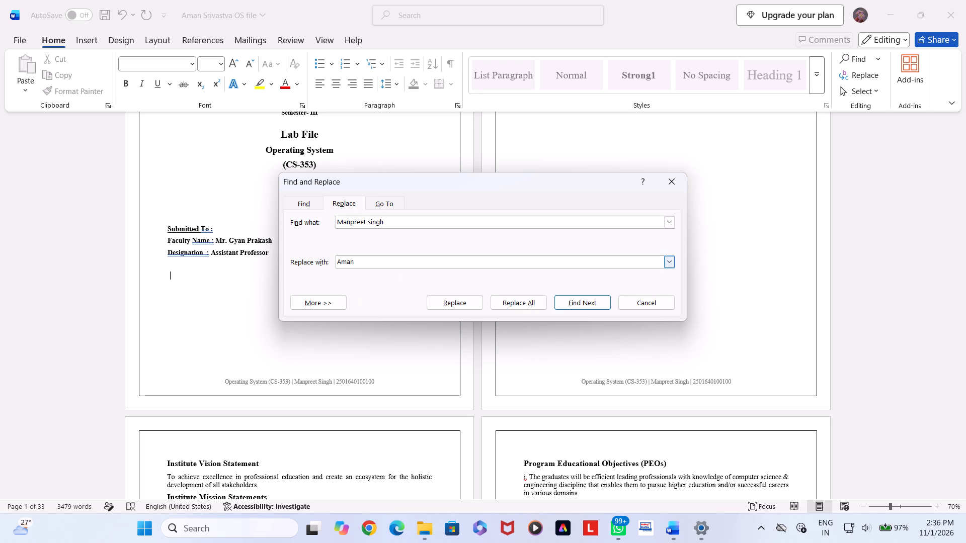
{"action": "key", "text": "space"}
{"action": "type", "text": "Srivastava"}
{"action": "left_click", "coordinate": [526, 303]}
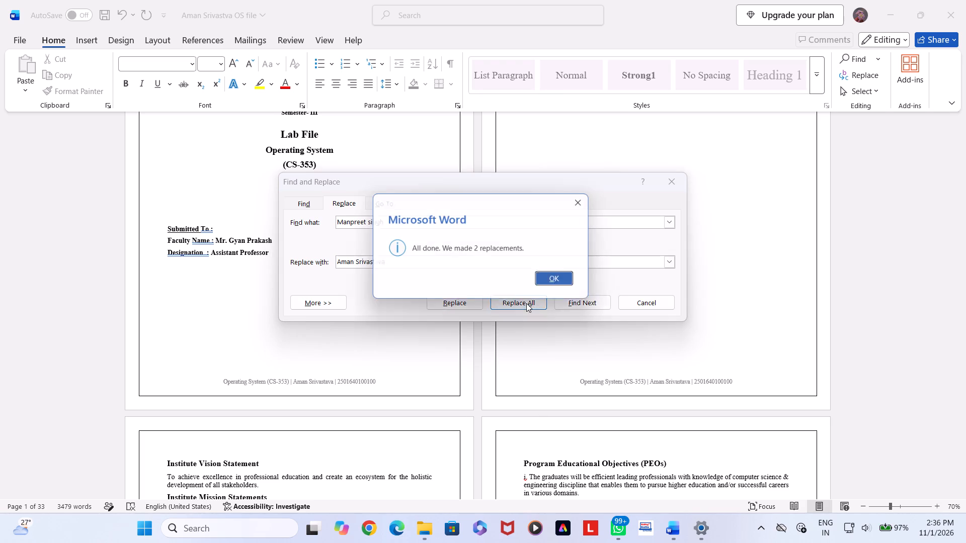
{"action": "left_click", "coordinate": [560, 284]}
{"action": "left_click", "coordinate": [671, 189]}
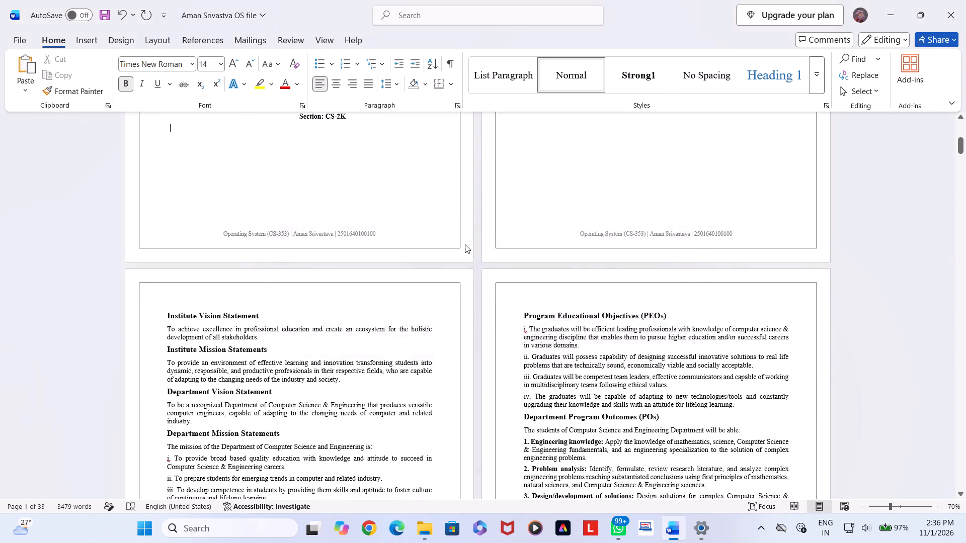
Export the document as a PDF to the Downloads folder "os file", overwriting the first student's existing PDF, and close the preview.
{"action": "scroll", "coordinate": [465, 244], "scroll_direction": "up", "scroll_amount": 7}
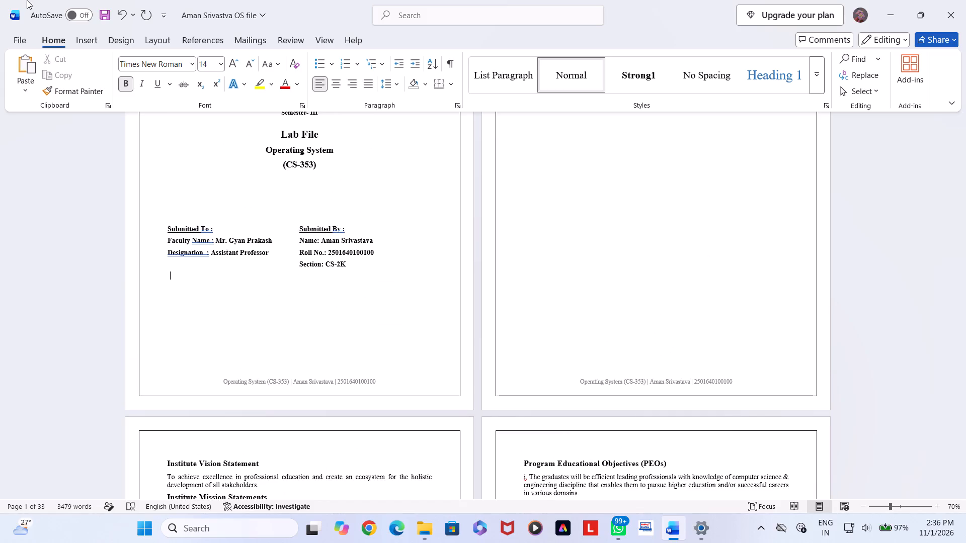
{"action": "left_click", "coordinate": [12, 37]}
{"action": "left_click", "coordinate": [47, 231]}
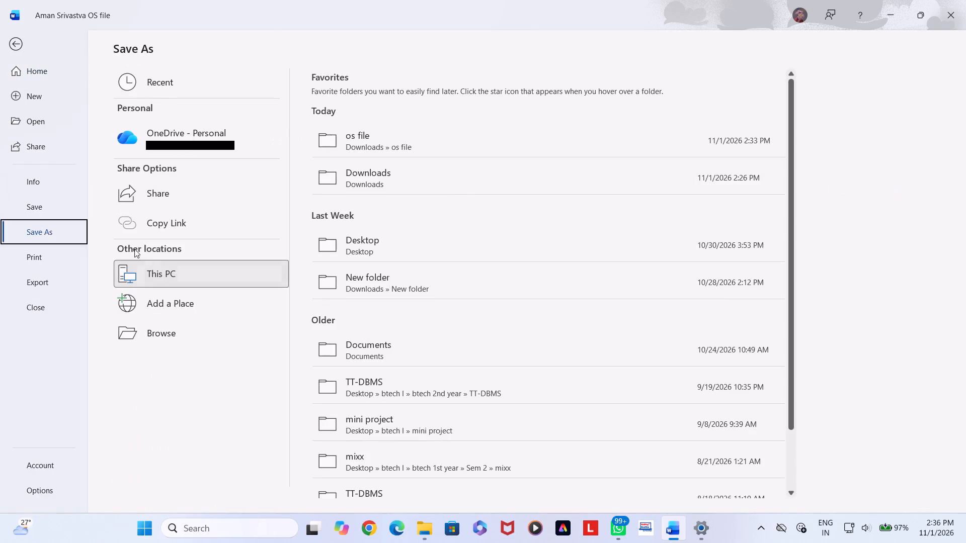
{"action": "double_click", "coordinate": [157, 267]}
{"action": "double_click", "coordinate": [60, 146]}
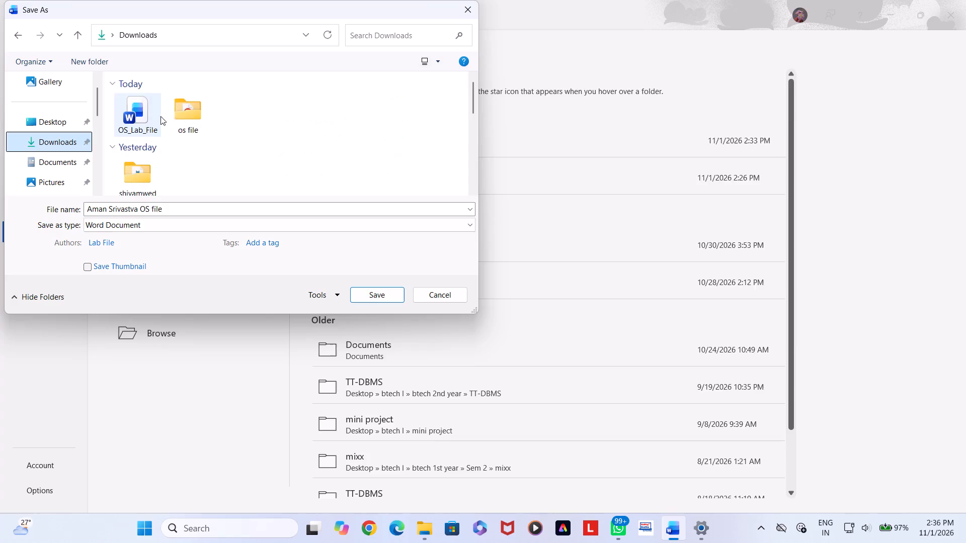
{"action": "double_click", "coordinate": [170, 114]}
{"action": "left_click", "coordinate": [161, 226]}
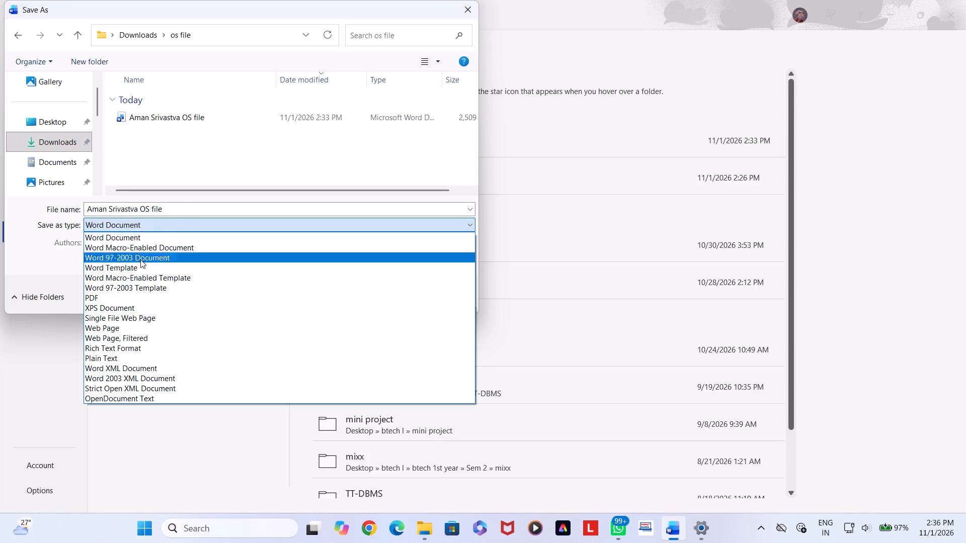
{"action": "left_click", "coordinate": [122, 301]}
{"action": "left_click", "coordinate": [367, 319]}
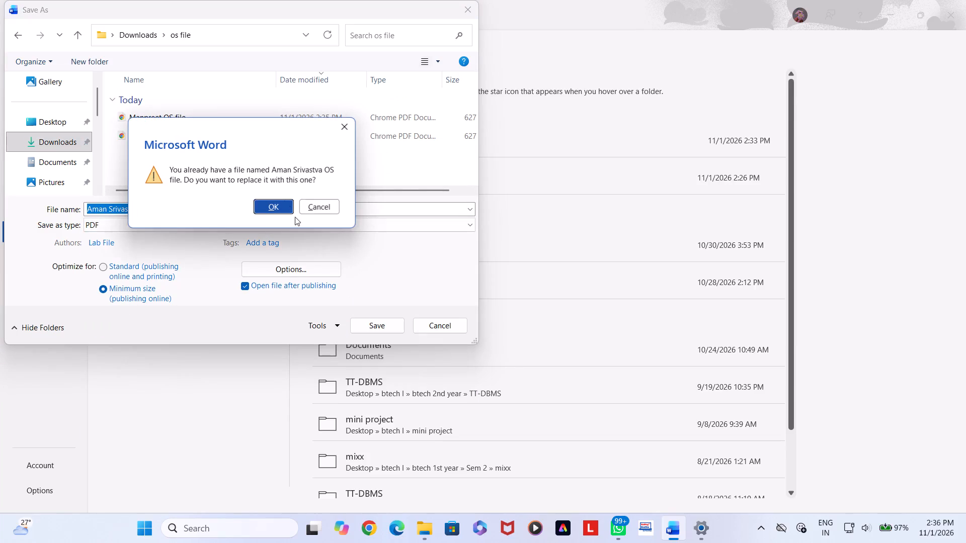
{"action": "left_click", "coordinate": [270, 210]}
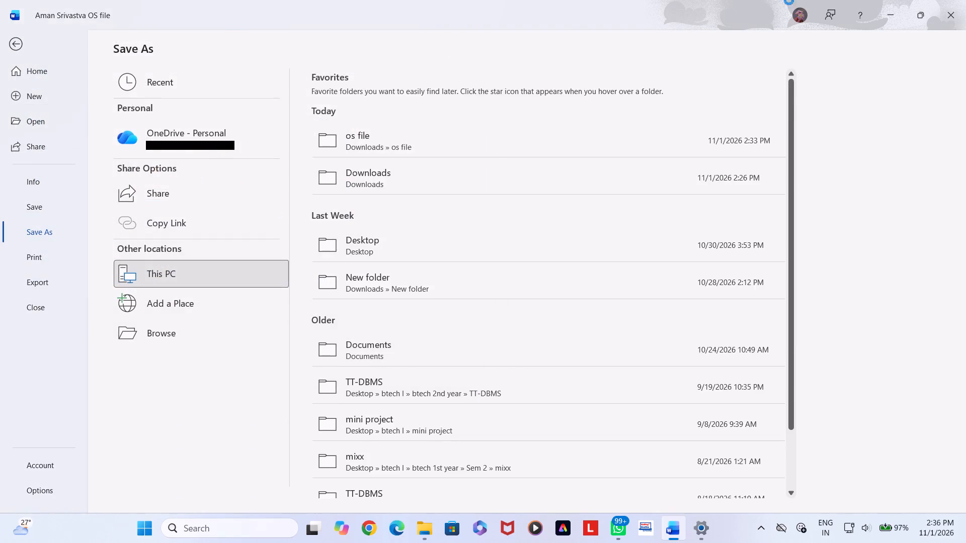
{"action": "left_click", "coordinate": [965, 0]}
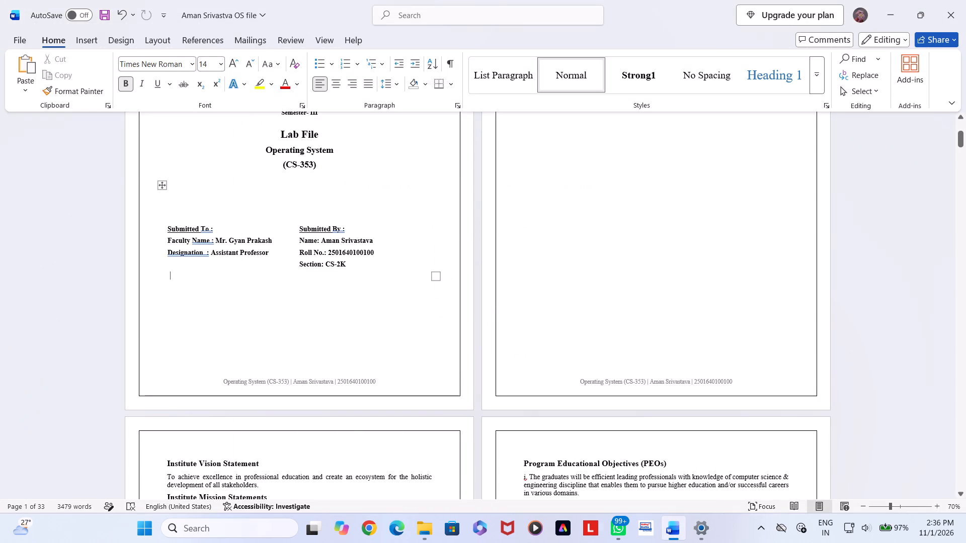
Use Find and Replace to replace all occurrences of the first student's name with the third student's name.
{"action": "key", "text": "ctrl+h"}
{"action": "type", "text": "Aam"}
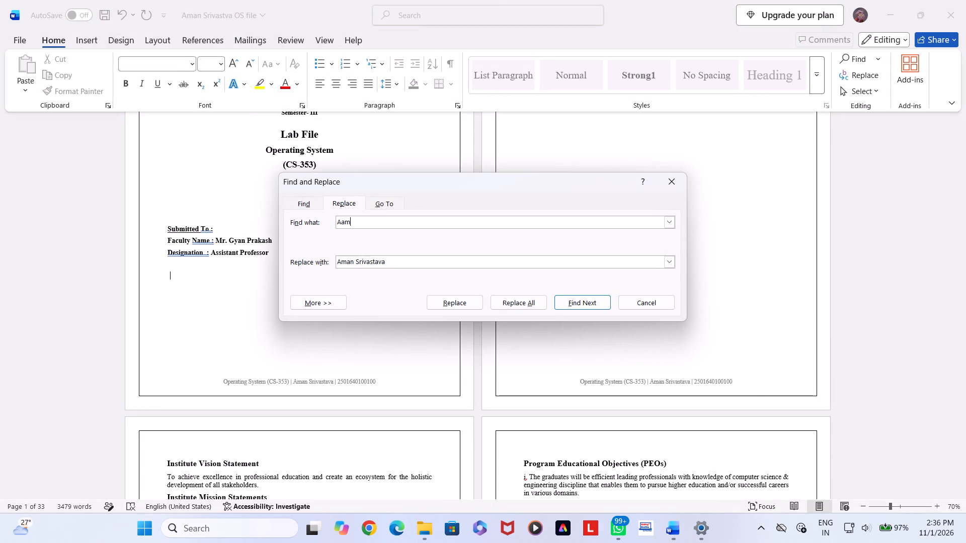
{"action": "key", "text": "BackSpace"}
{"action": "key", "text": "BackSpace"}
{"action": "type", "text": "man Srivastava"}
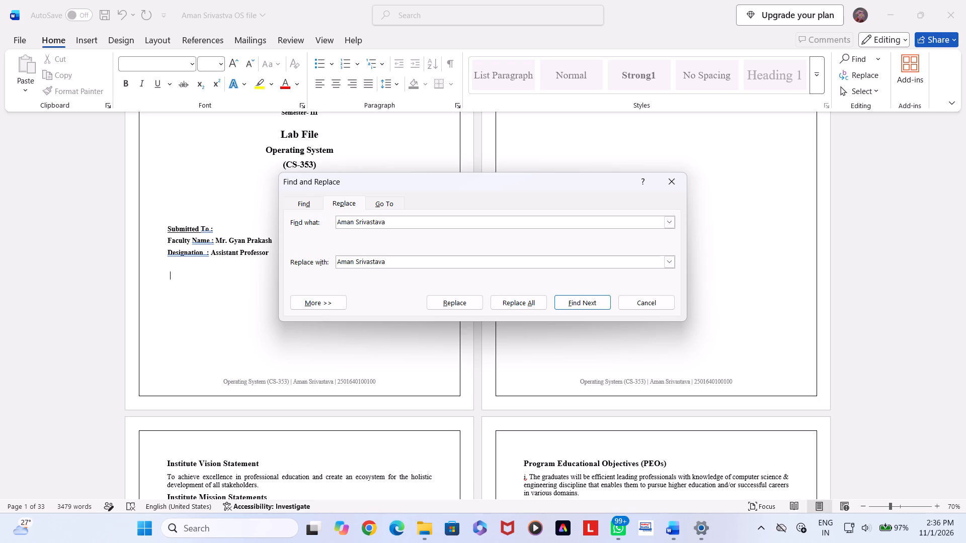
{"action": "left_click_drag", "start_coordinate": [393, 260], "coordinate": [293, 277]}
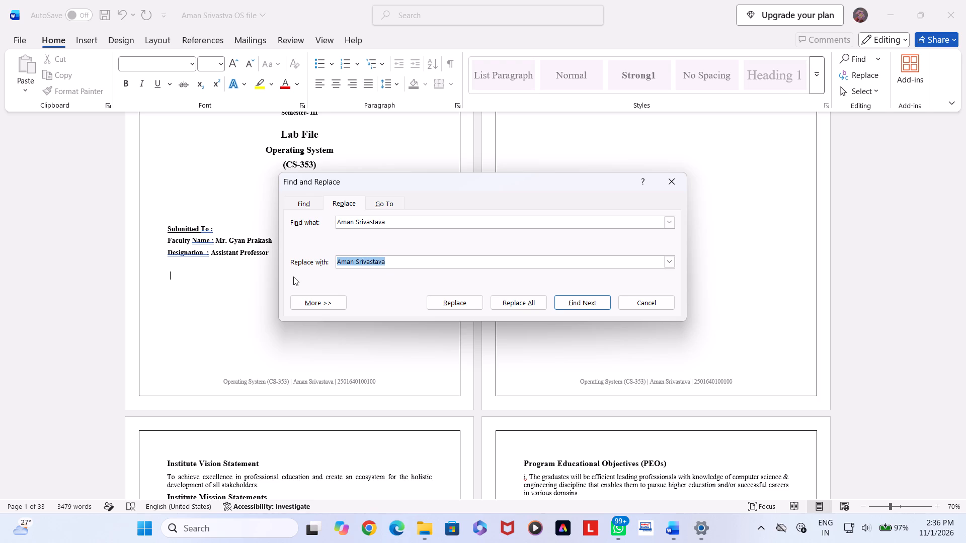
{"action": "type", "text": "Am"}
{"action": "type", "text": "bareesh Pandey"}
{"action": "left_click", "coordinate": [516, 305]}
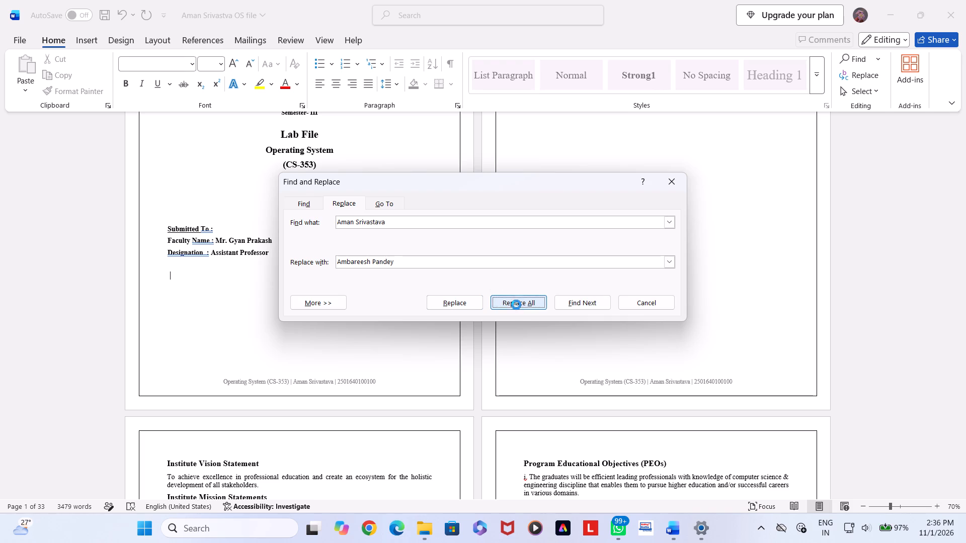
{"action": "left_click", "coordinate": [551, 282]}
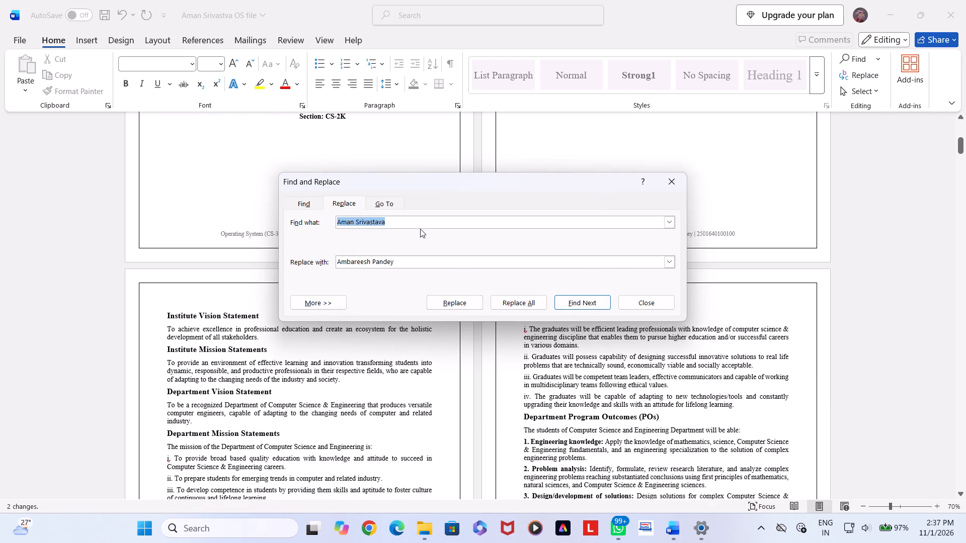
Replace all occurrences of the first student's roll number with the third student's roll number, and leave Find and Replace.
{"action": "left_click", "coordinate": [423, 221]}
{"action": "key", "text": "ctrl+a"}
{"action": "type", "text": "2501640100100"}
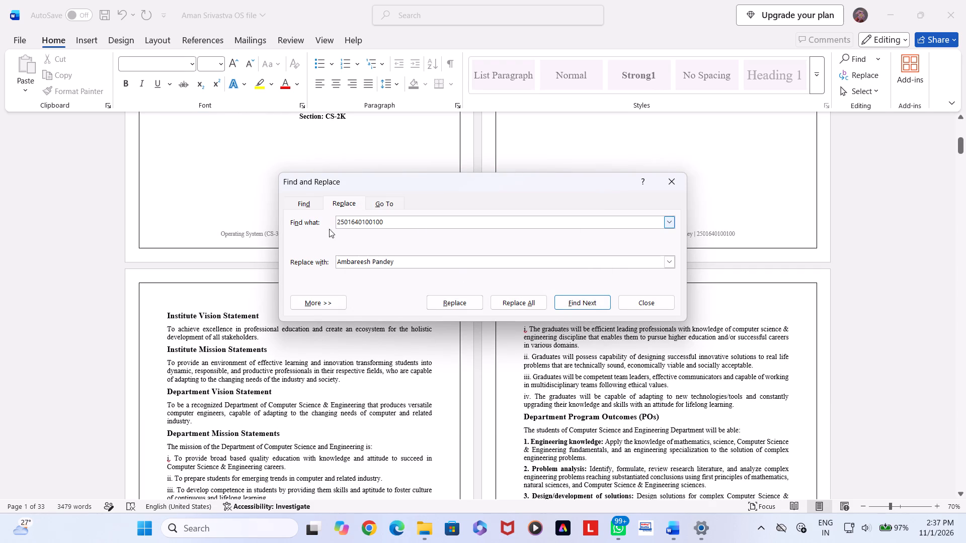
{"action": "left_click", "coordinate": [403, 260]}
{"action": "key", "text": "ctrl+a"}
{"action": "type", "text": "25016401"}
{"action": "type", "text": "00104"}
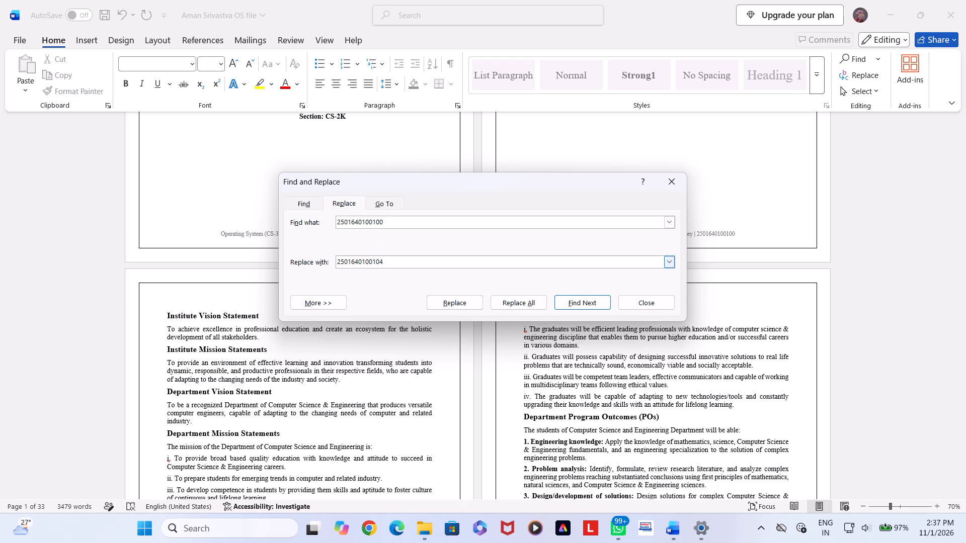
{"action": "left_click", "coordinate": [519, 302]}
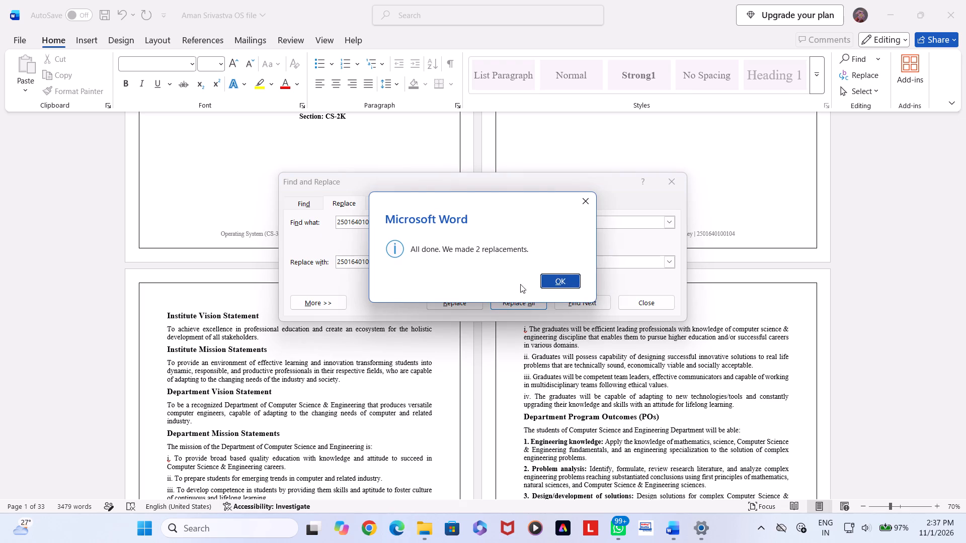
{"action": "left_click", "coordinate": [549, 278]}
{"action": "left_click", "coordinate": [668, 180]}
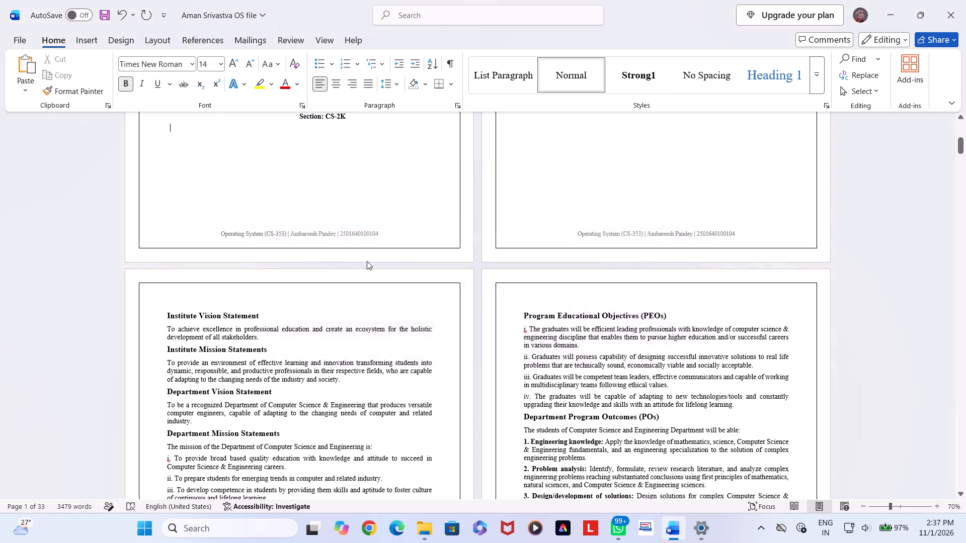
Export the document as a PDF to the Documents folder, named with the third student's first name followed by "OS file", and dismiss the preview.
{"action": "scroll", "coordinate": [363, 261], "scroll_direction": "up", "scroll_amount": 16}
{"action": "left_click", "coordinate": [30, 44]}
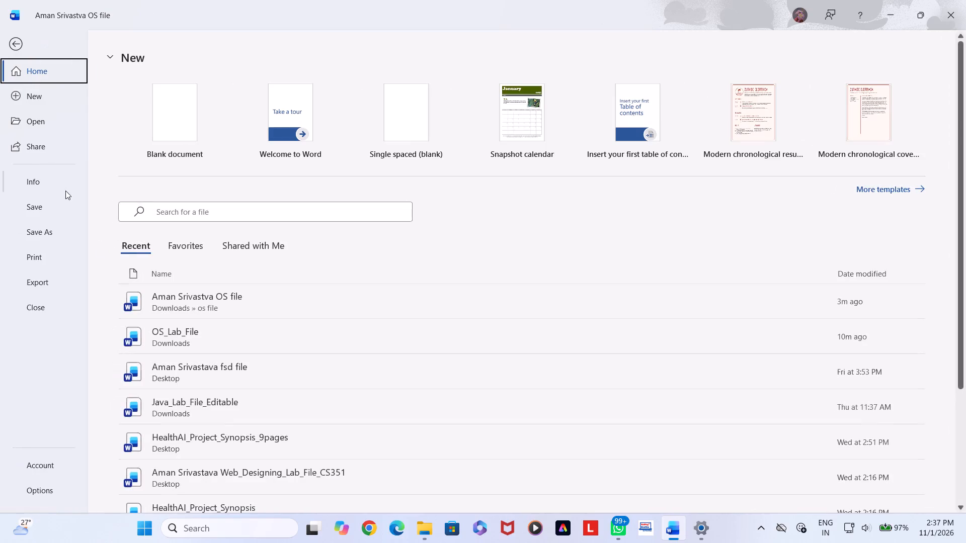
{"action": "left_click", "coordinate": [49, 236]}
{"action": "double_click", "coordinate": [145, 266]}
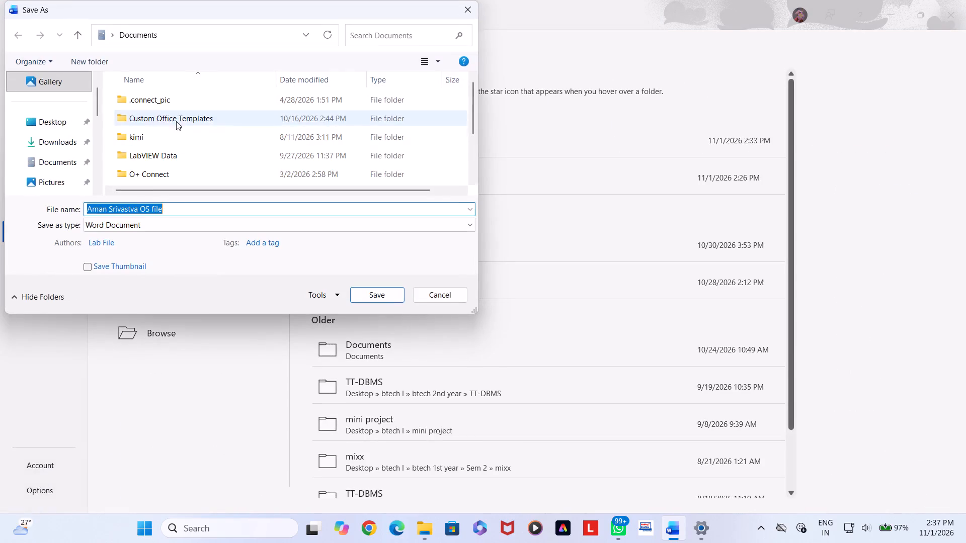
{"action": "left_click", "coordinate": [138, 204]}
{"action": "key", "text": "ctrl+a"}
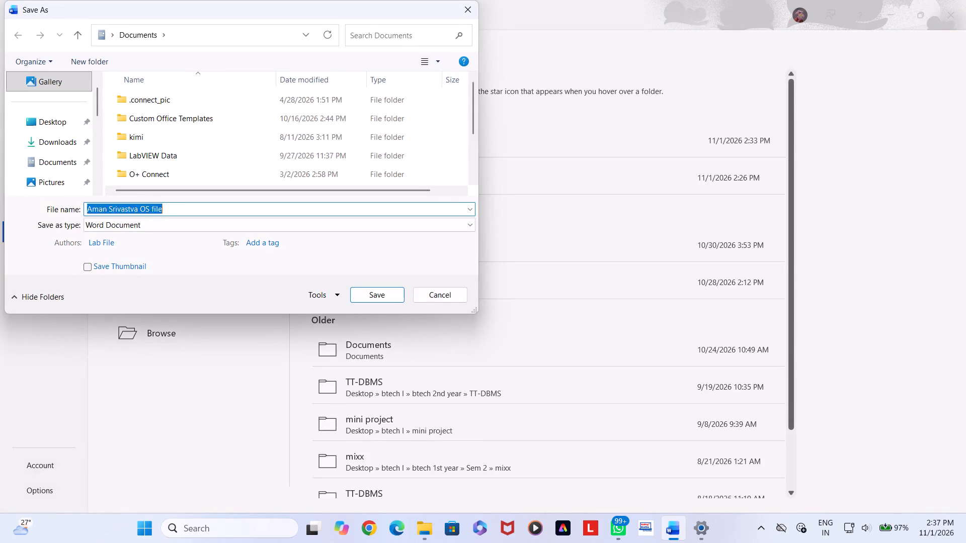
{"action": "key", "text": "BackSpace"}
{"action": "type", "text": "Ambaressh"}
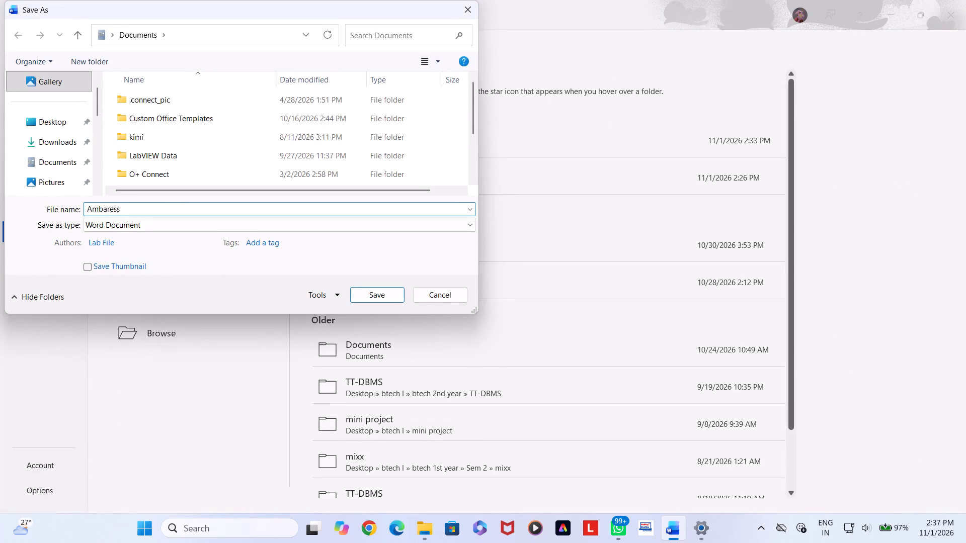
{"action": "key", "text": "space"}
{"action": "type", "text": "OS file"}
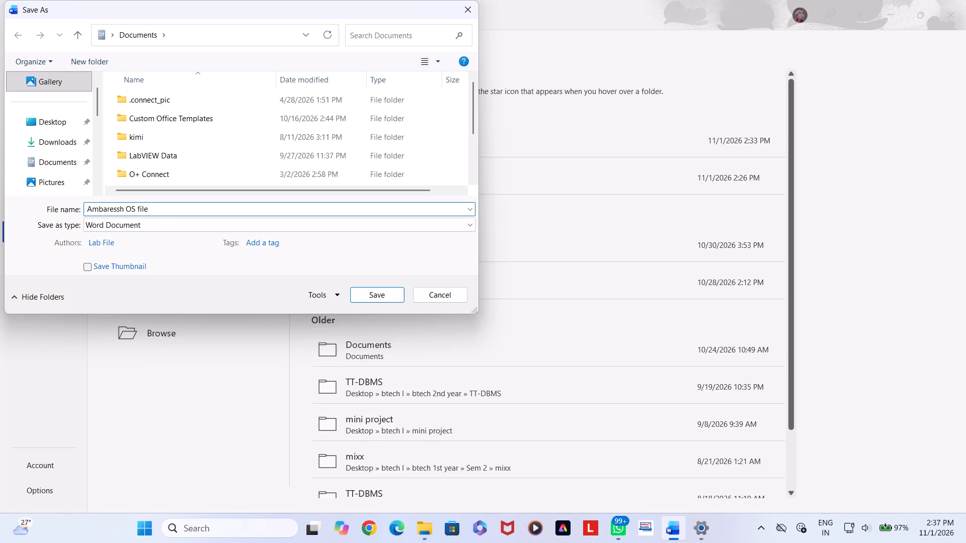
{"action": "left_click", "coordinate": [141, 221]}
{"action": "left_click", "coordinate": [130, 297]}
{"action": "left_click", "coordinate": [370, 326]}
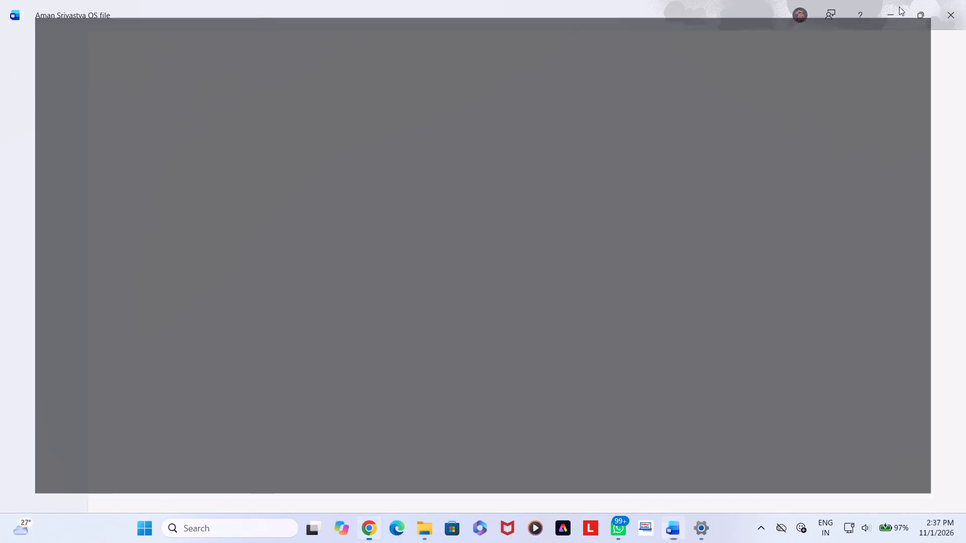
{"action": "left_click", "coordinate": [899, 7]}
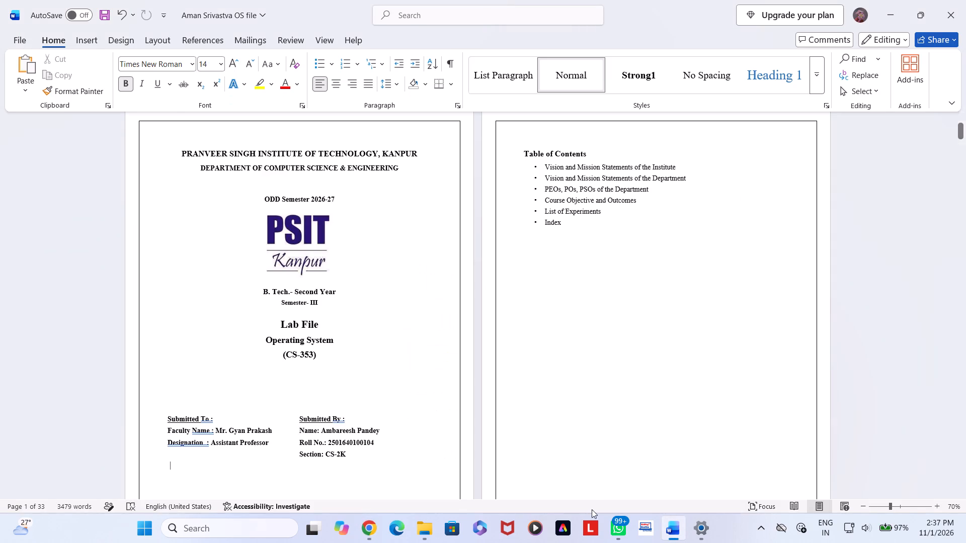
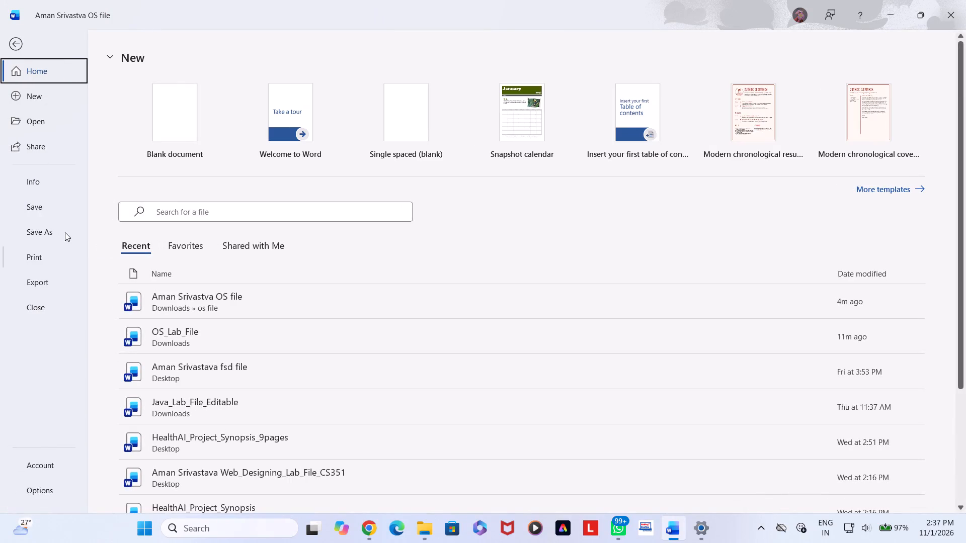
Export the document as a PDF to the Downloads folder "os file", named with the third student's first name followed by "Os file", and check its cover page.
{"action": "left_click", "coordinate": [65, 232]}
{"action": "left_click", "coordinate": [194, 274]}
{"action": "left_click", "coordinate": [196, 274]}
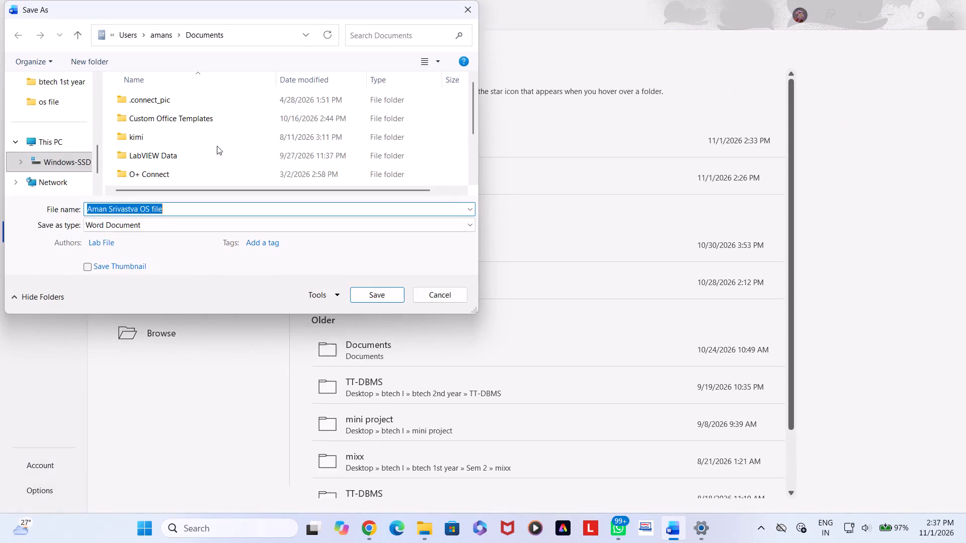
{"action": "left_click", "coordinate": [73, 154]}
{"action": "scroll", "coordinate": [65, 87], "scroll_direction": "up", "scroll_amount": 7}
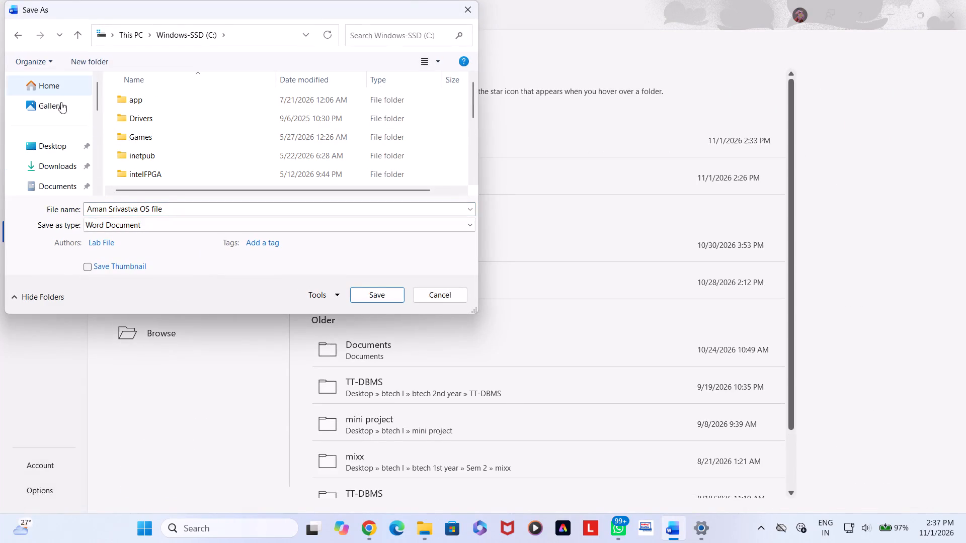
{"action": "left_click", "coordinate": [48, 166]}
{"action": "double_click", "coordinate": [210, 109]}
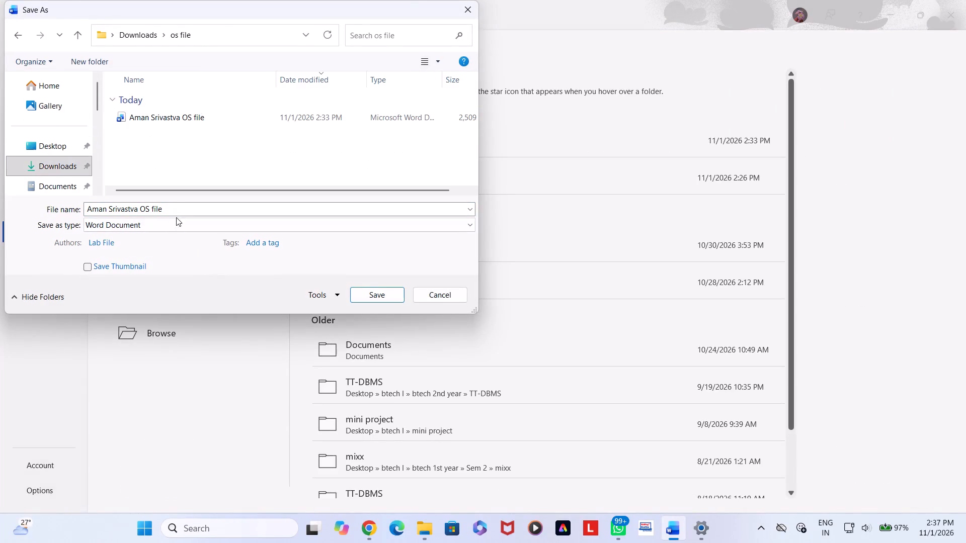
{"action": "left_click", "coordinate": [188, 207]}
{"action": "left_click", "coordinate": [141, 207]}
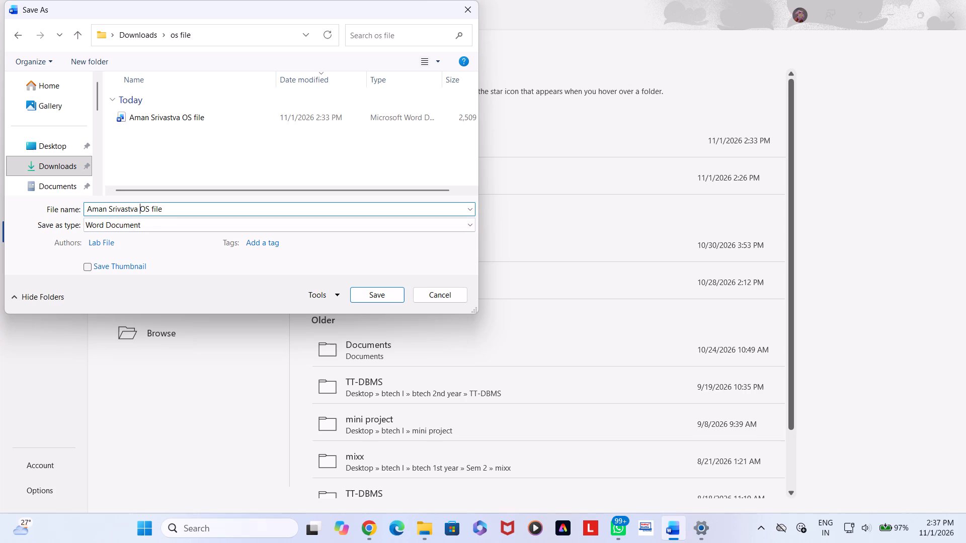
{"action": "key", "text": "ctrl+a"}
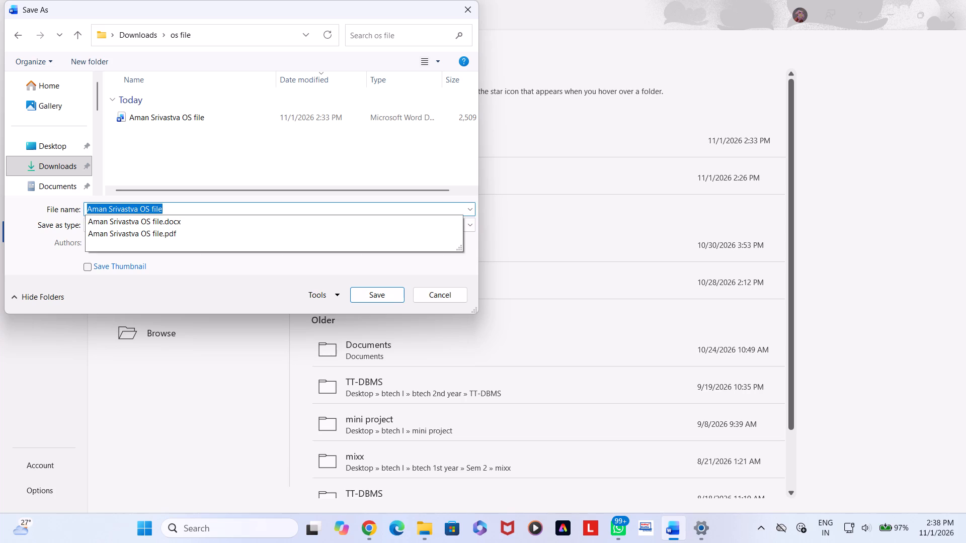
{"action": "key", "text": "BackSpace"}
{"action": "type", "text": "Am"}
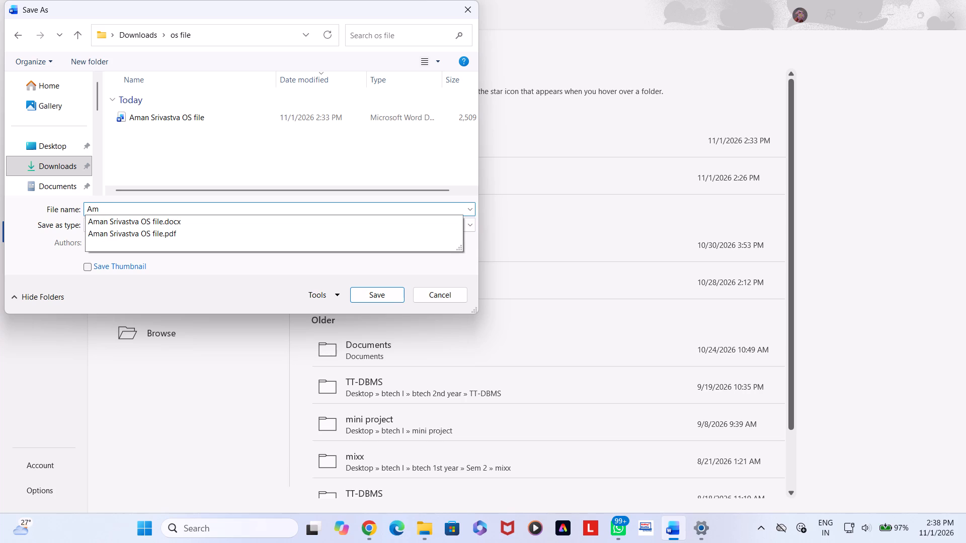
{"action": "type", "text": "baressh Os file"}
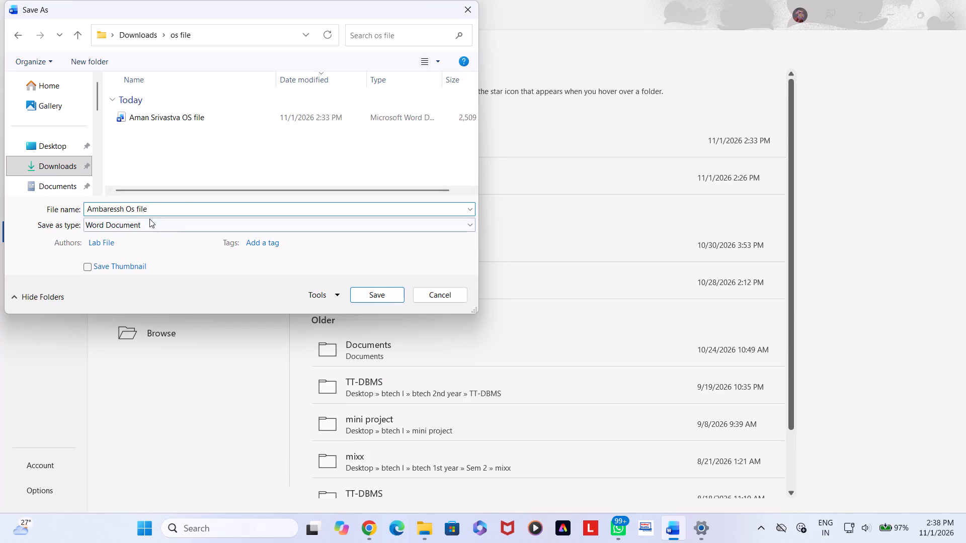
{"action": "left_click", "coordinate": [149, 219]}
{"action": "left_click", "coordinate": [134, 300]}
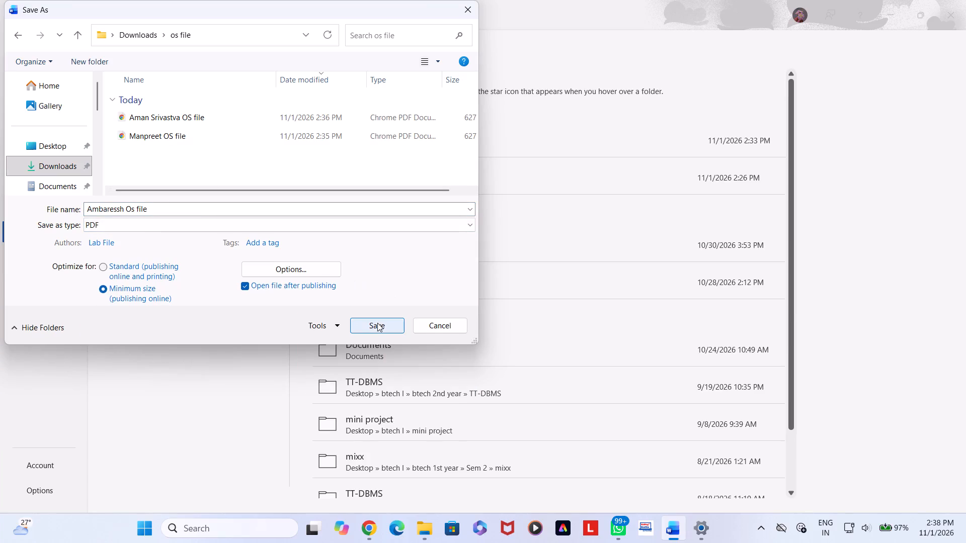
{"action": "left_click", "coordinate": [377, 323]}
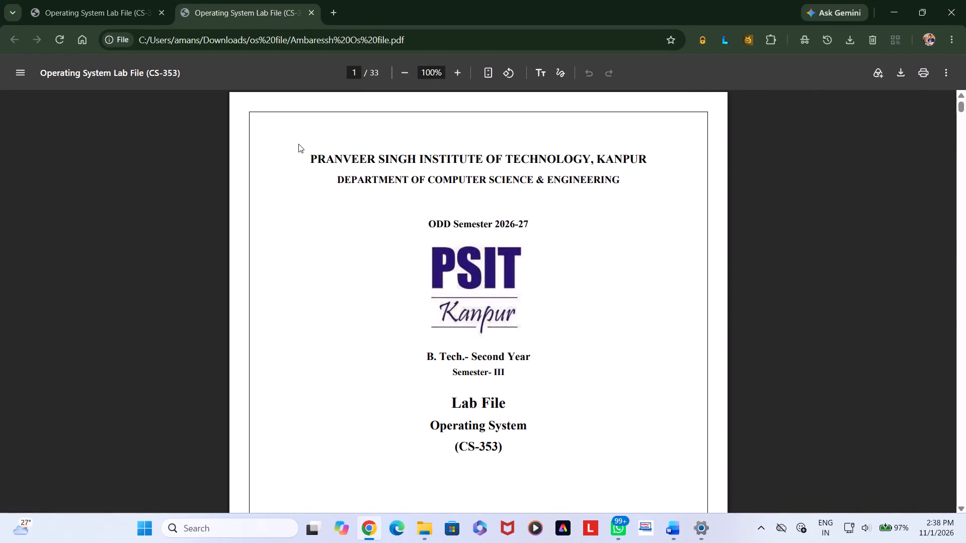
{"action": "scroll", "coordinate": [462, 276], "scroll_direction": "down", "scroll_amount": 6}
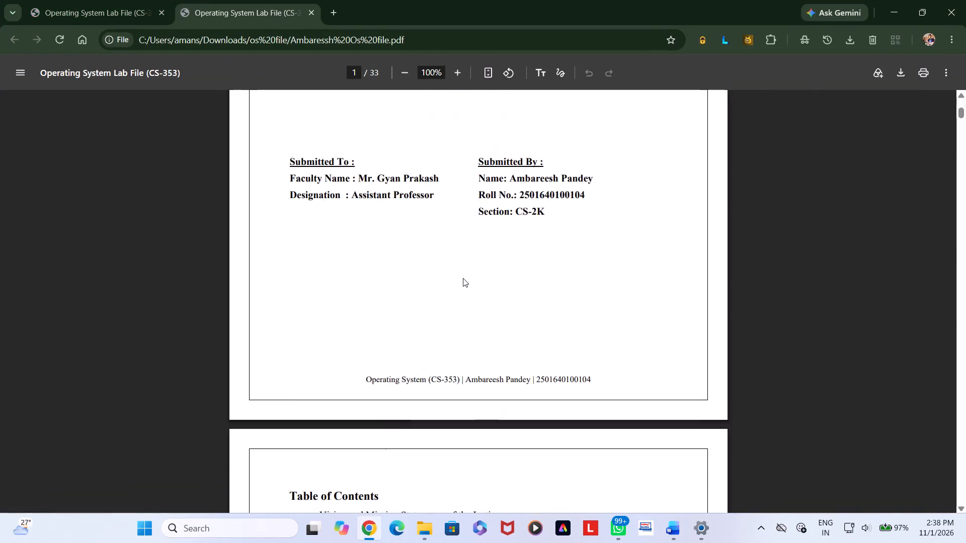
{"action": "scroll", "coordinate": [463, 278], "scroll_direction": "down", "scroll_amount": 1}
{"action": "scroll", "coordinate": [463, 278], "scroll_direction": "up", "scroll_amount": 1}
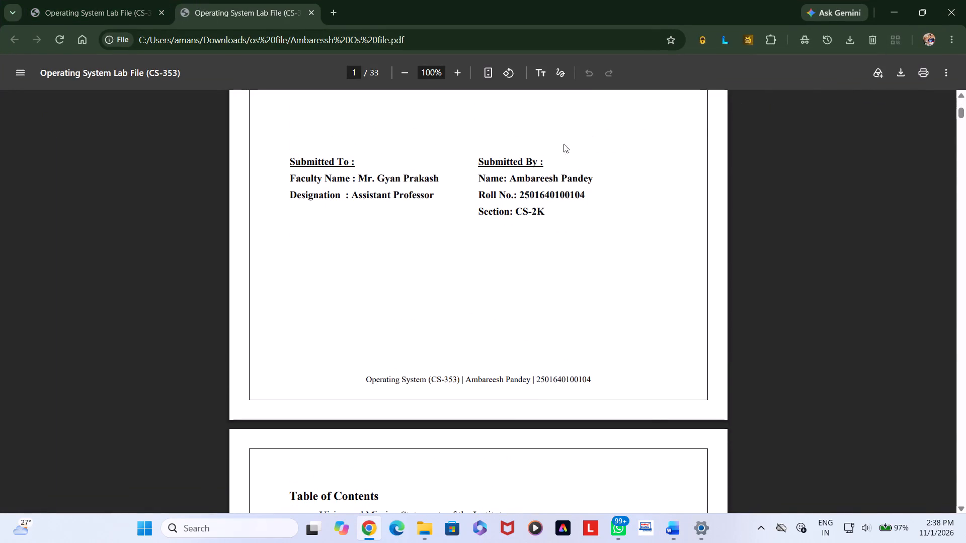
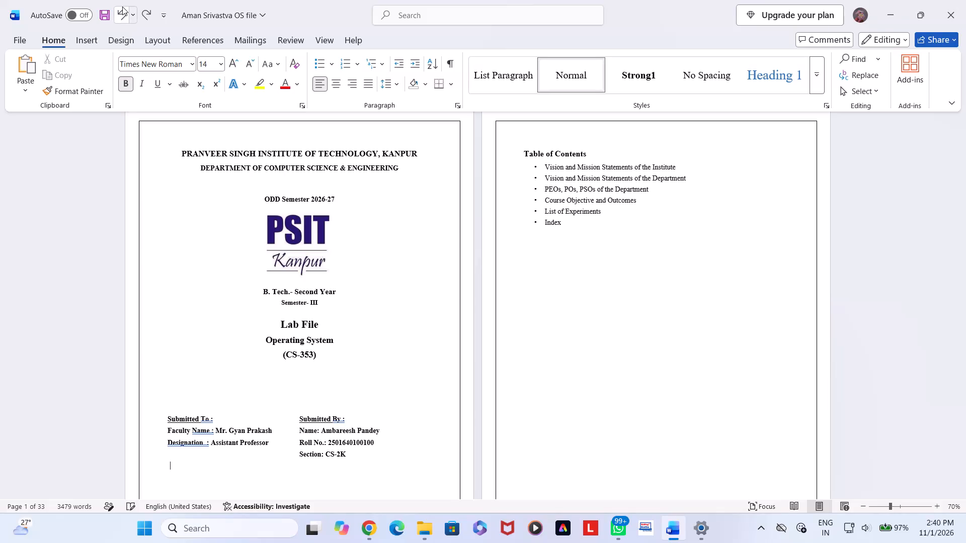
Undo the remaining name replacement to bring back the file owner's name, and check the cover page details and footer.
{"action": "double_click", "coordinate": [122, 7]}
{"action": "left_click", "coordinate": [144, 12]}
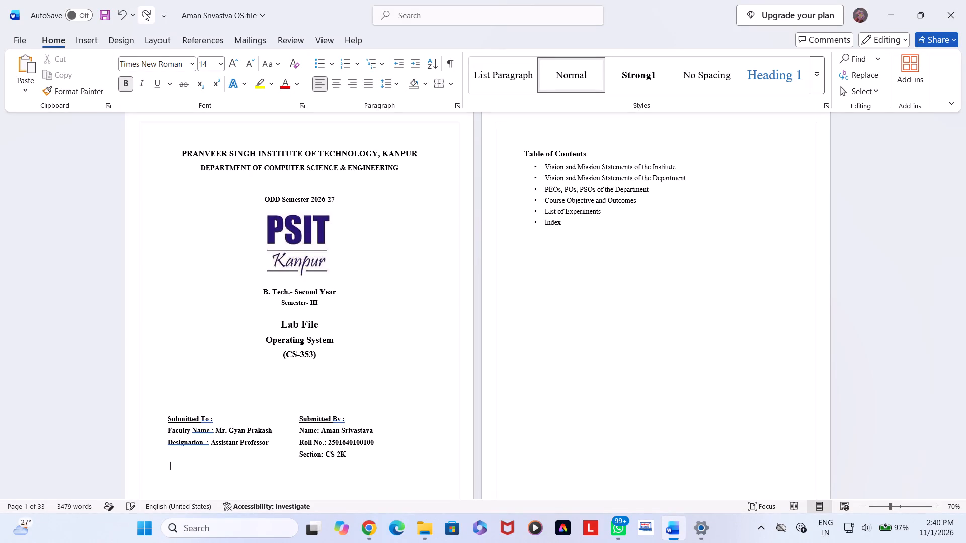
{"action": "left_click", "coordinate": [137, 14]}
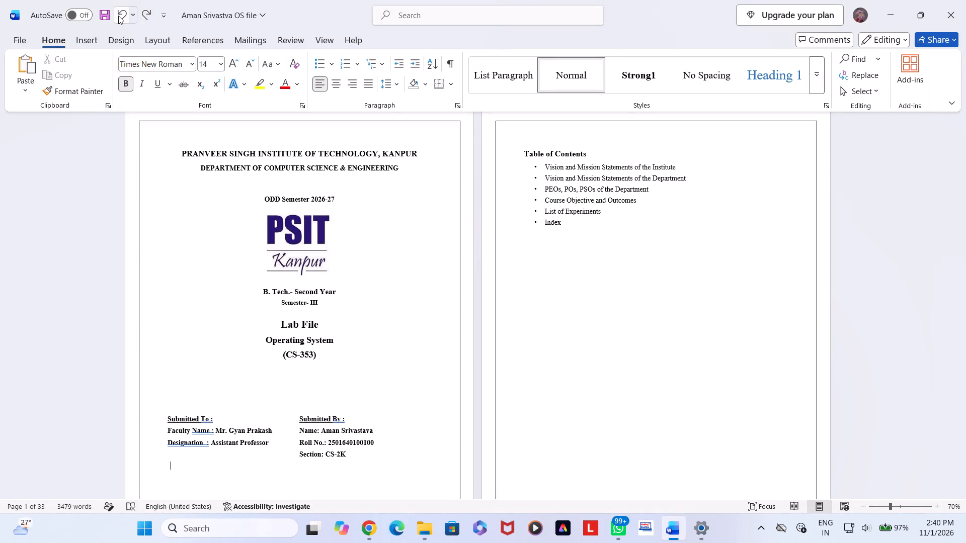
{"action": "left_click", "coordinate": [118, 16]}
{"action": "left_click", "coordinate": [139, 8]}
{"action": "scroll", "coordinate": [317, 258], "scroll_direction": "down", "scroll_amount": 3}
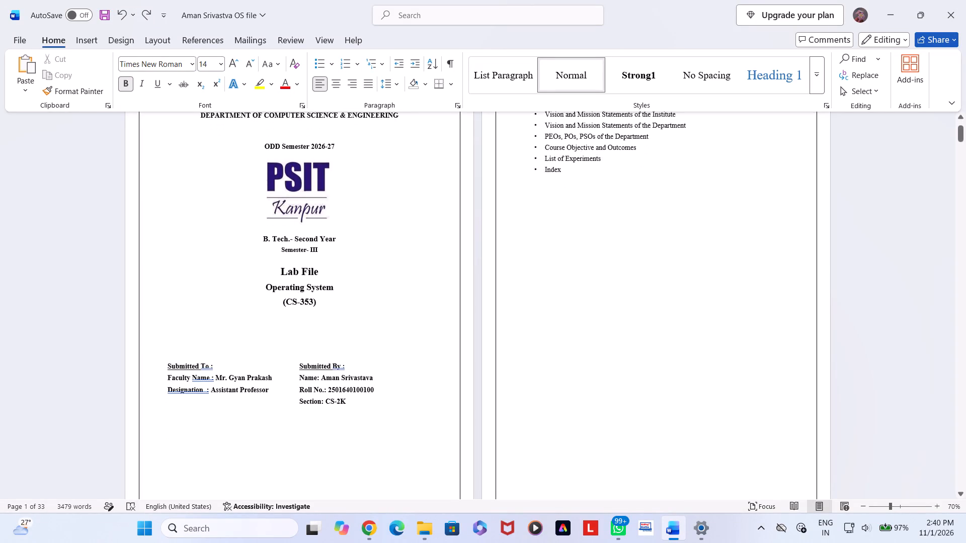
{"action": "scroll", "coordinate": [317, 258], "scroll_direction": "down", "scroll_amount": 4}
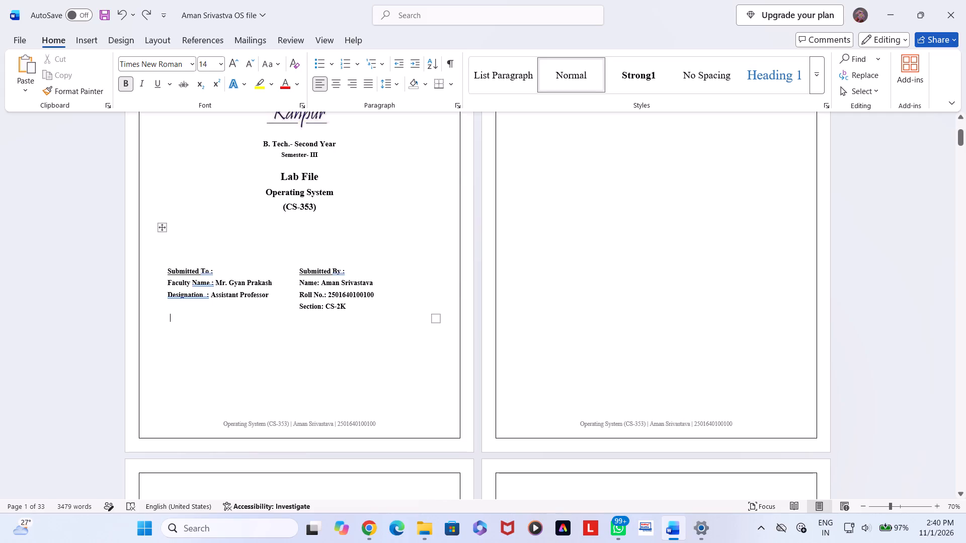
Save a copy of the lab file as a Word Document in the Downloads folder, keeping the current file name.
{"action": "left_click", "coordinate": [19, 36]}
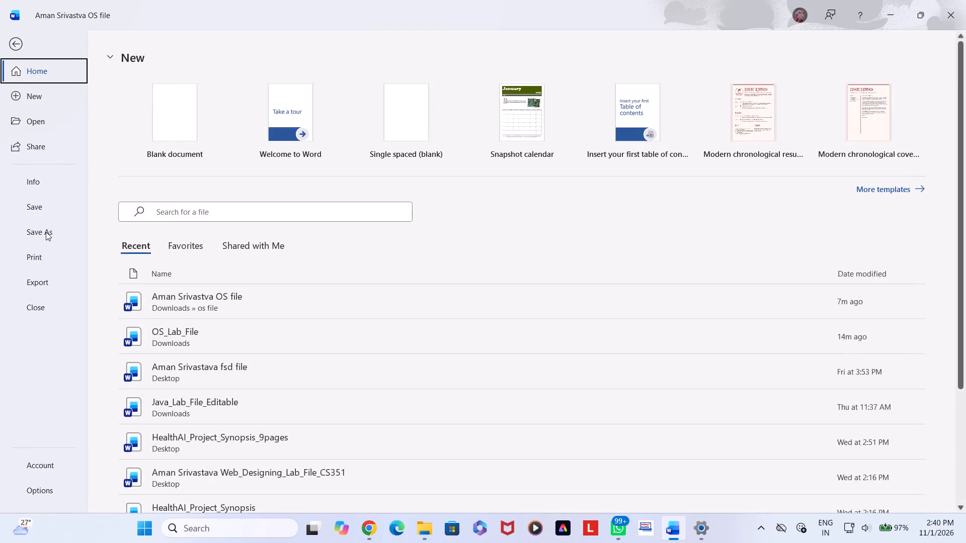
{"action": "left_click", "coordinate": [46, 232]}
{"action": "double_click", "coordinate": [180, 267]}
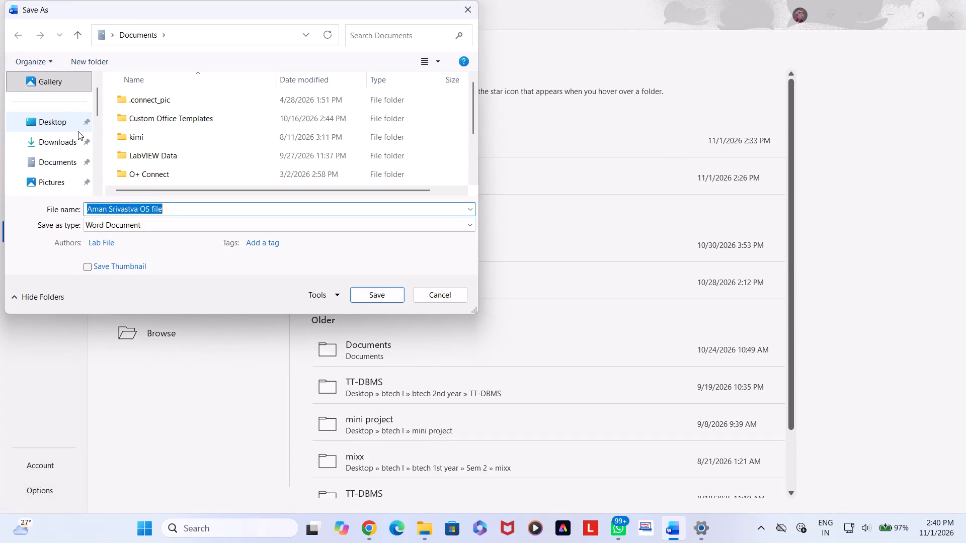
{"action": "double_click", "coordinate": [59, 143]}
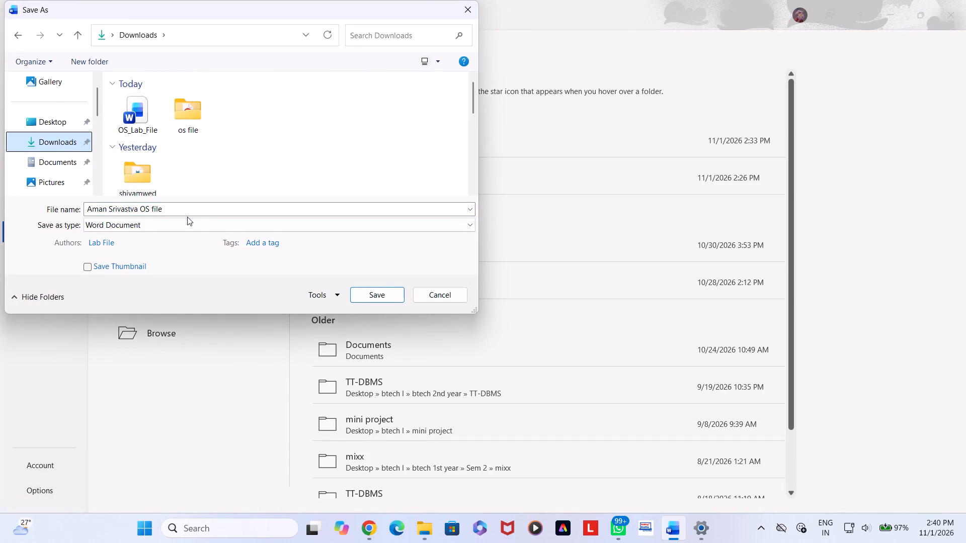
{"action": "left_click", "coordinate": [377, 297]}
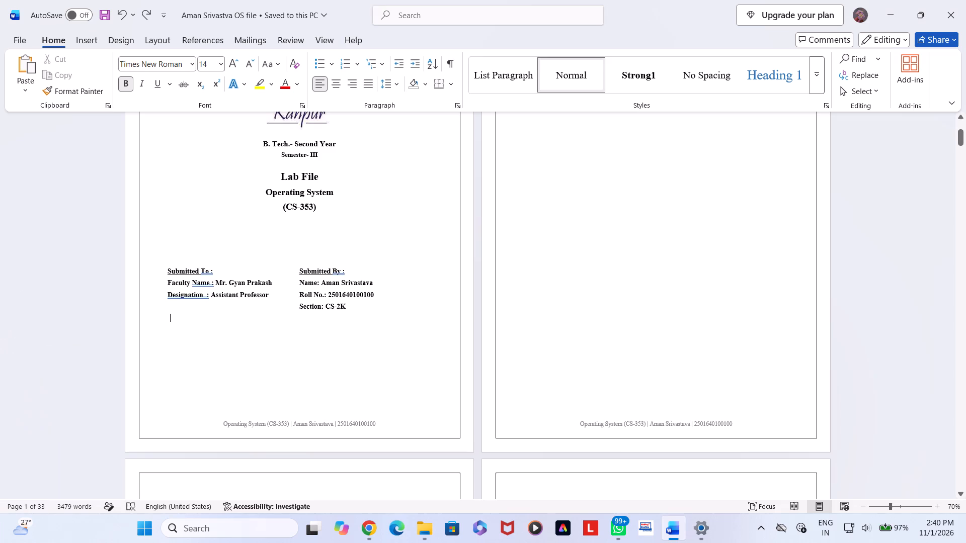
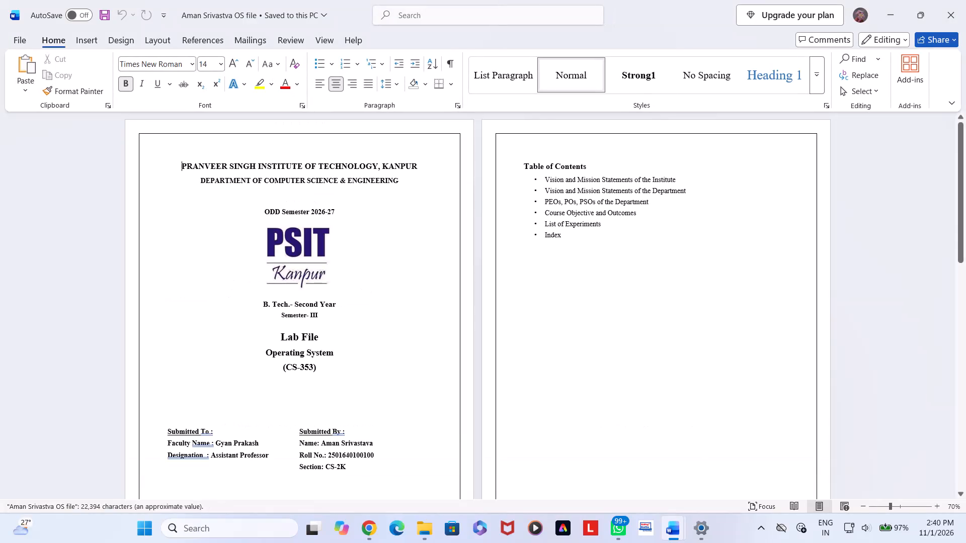
Review the saved lab file's opening pages, from the cover page and footers through the program objectives to the course outcomes.
{"action": "scroll", "coordinate": [412, 234], "scroll_direction": "down", "scroll_amount": 17}
{"action": "scroll", "coordinate": [412, 229], "scroll_direction": "up", "scroll_amount": 16}
{"action": "scroll", "coordinate": [412, 229], "scroll_direction": "up", "scroll_amount": 8}
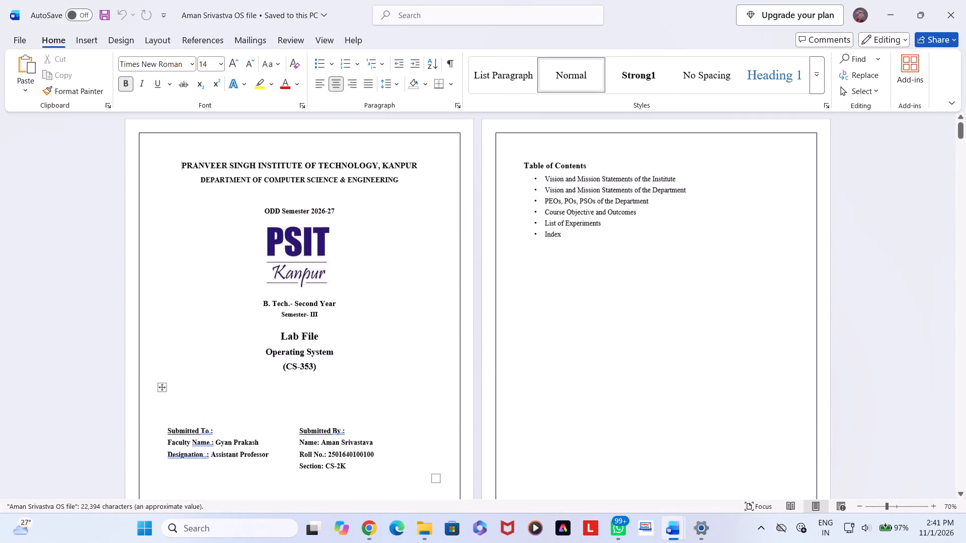
{"action": "scroll", "coordinate": [412, 229], "scroll_direction": "down", "scroll_amount": 20}
{"action": "scroll", "coordinate": [413, 228], "scroll_direction": "down", "scroll_amount": 20}
{"action": "scroll", "coordinate": [413, 228], "scroll_direction": "down", "scroll_amount": 16}
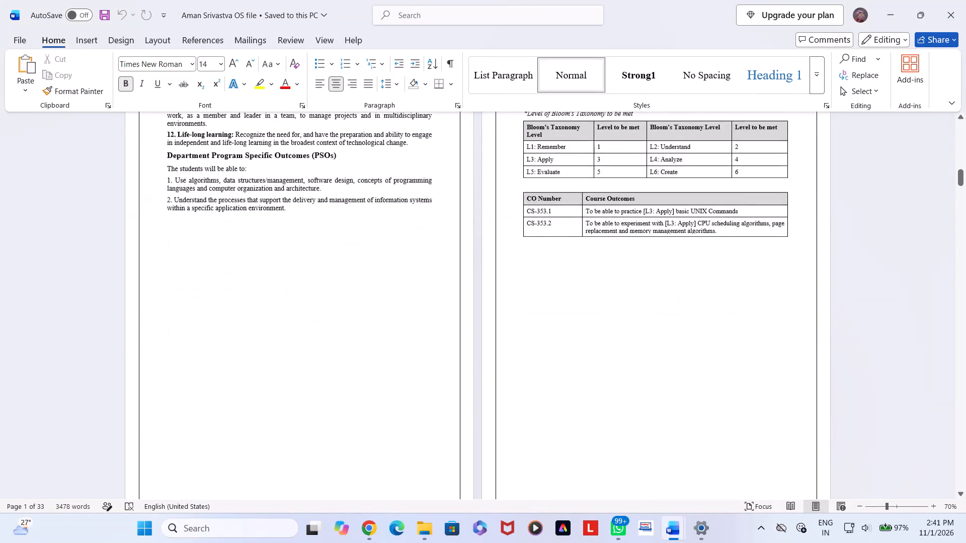
{"action": "scroll", "coordinate": [413, 228], "scroll_direction": "down", "scroll_amount": 7}
{"action": "scroll", "coordinate": [413, 228], "scroll_direction": "up", "scroll_amount": 20}
{"action": "scroll", "coordinate": [413, 228], "scroll_direction": "up", "scroll_amount": 20}
{"action": "scroll", "coordinate": [413, 228], "scroll_direction": "up", "scroll_amount": 1}
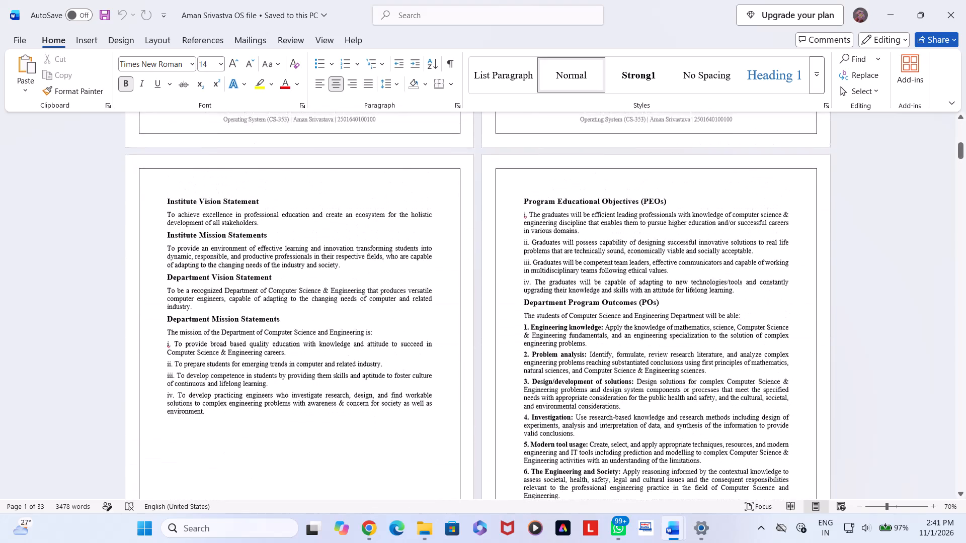